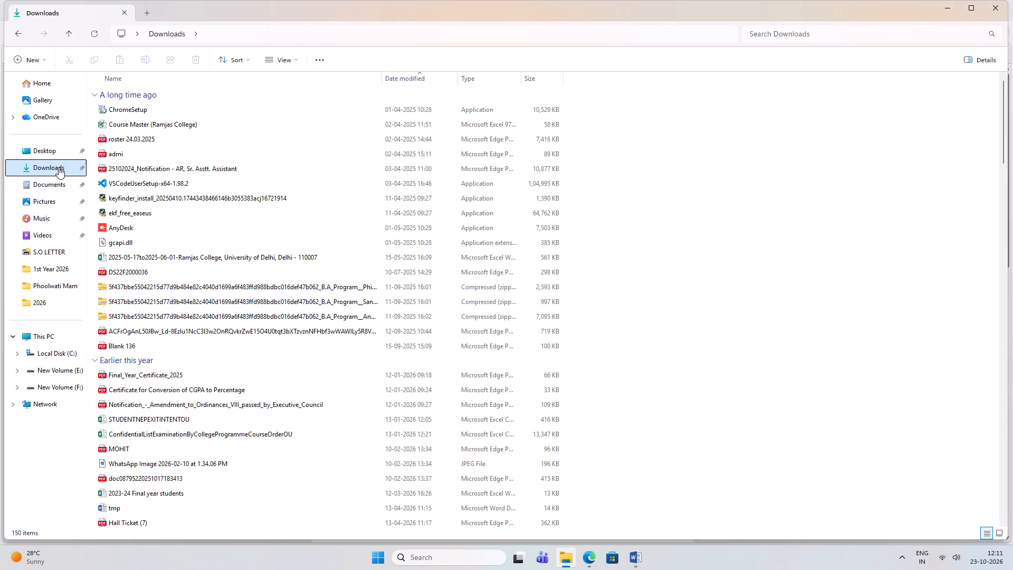
Look through the Downloads folder down to the files listed under Today, and minimize the folder window.
{"action": "scroll", "coordinate": [181, 278], "scroll_direction": "down", "scroll_amount": 2}
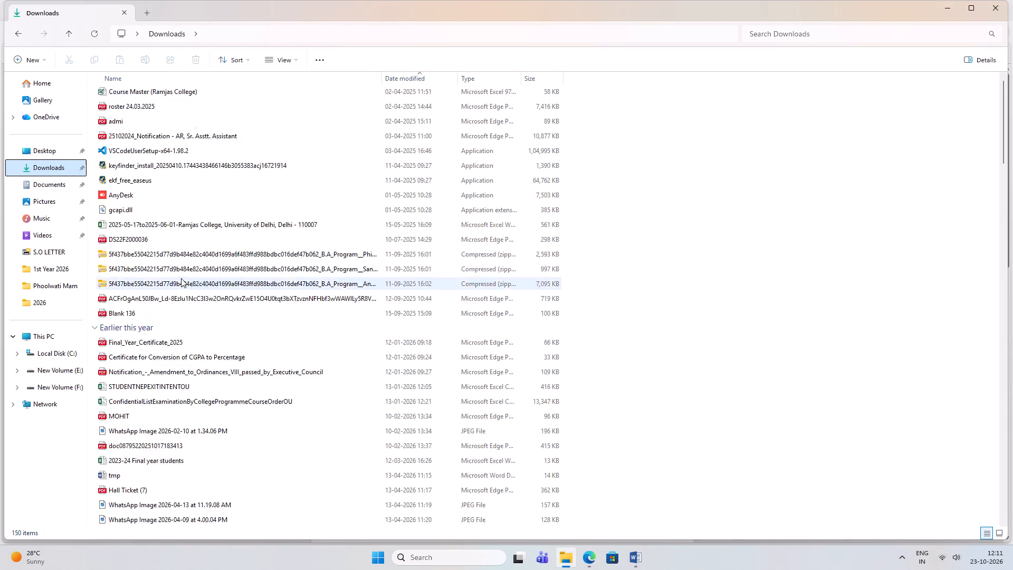
{"action": "scroll", "coordinate": [181, 278], "scroll_direction": "down", "scroll_amount": 9}
{"action": "scroll", "coordinate": [181, 280], "scroll_direction": "down", "scroll_amount": 17}
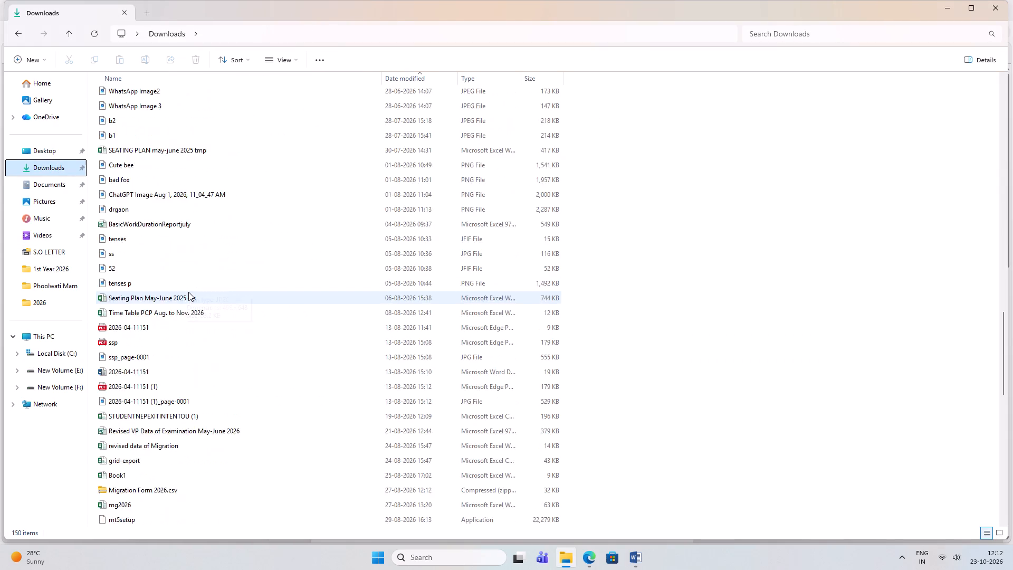
{"action": "scroll", "coordinate": [188, 292], "scroll_direction": "down", "scroll_amount": 20}
{"action": "scroll", "coordinate": [188, 292], "scroll_direction": "down", "scroll_amount": 5}
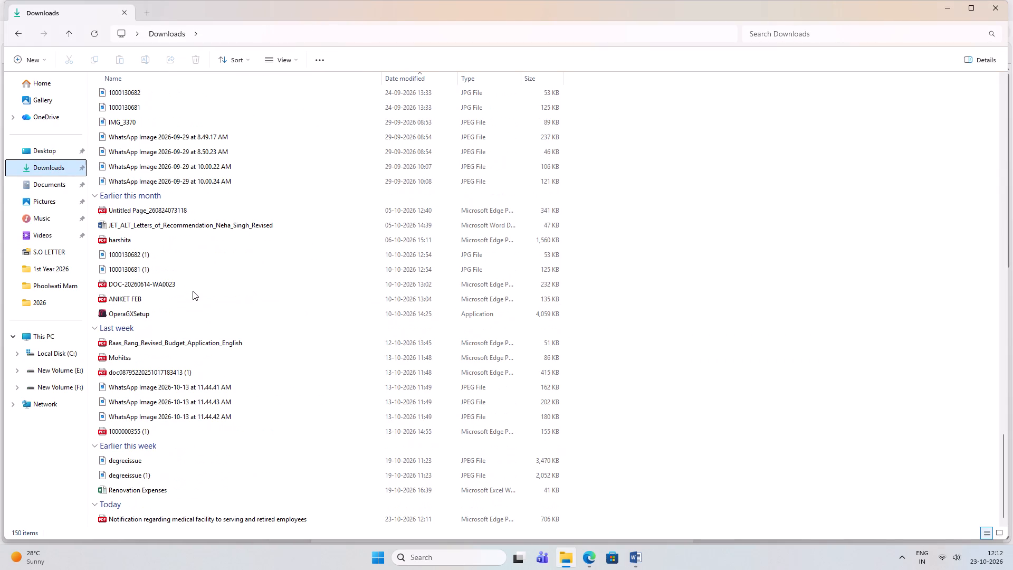
{"action": "left_click", "coordinate": [953, 5]}
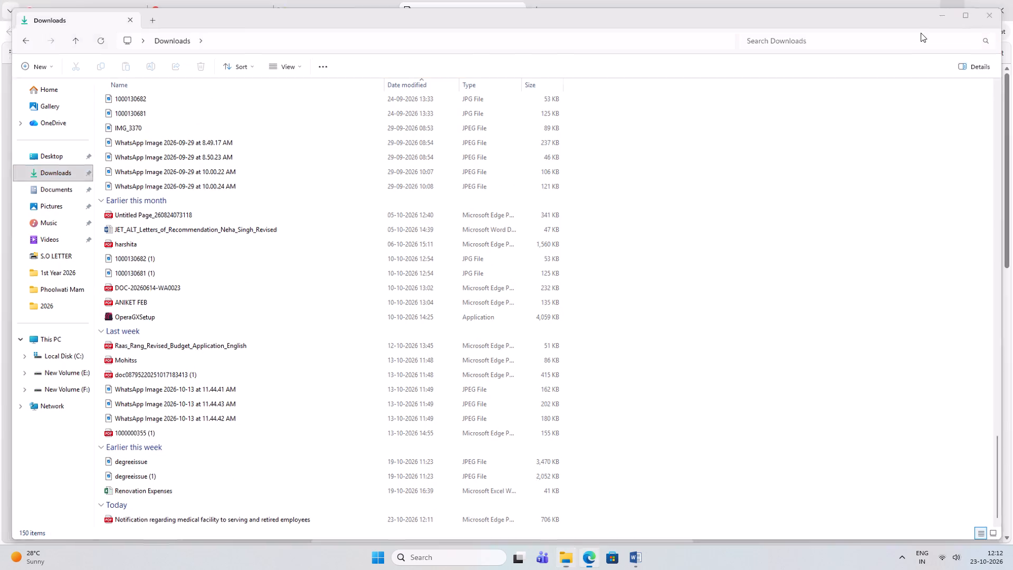
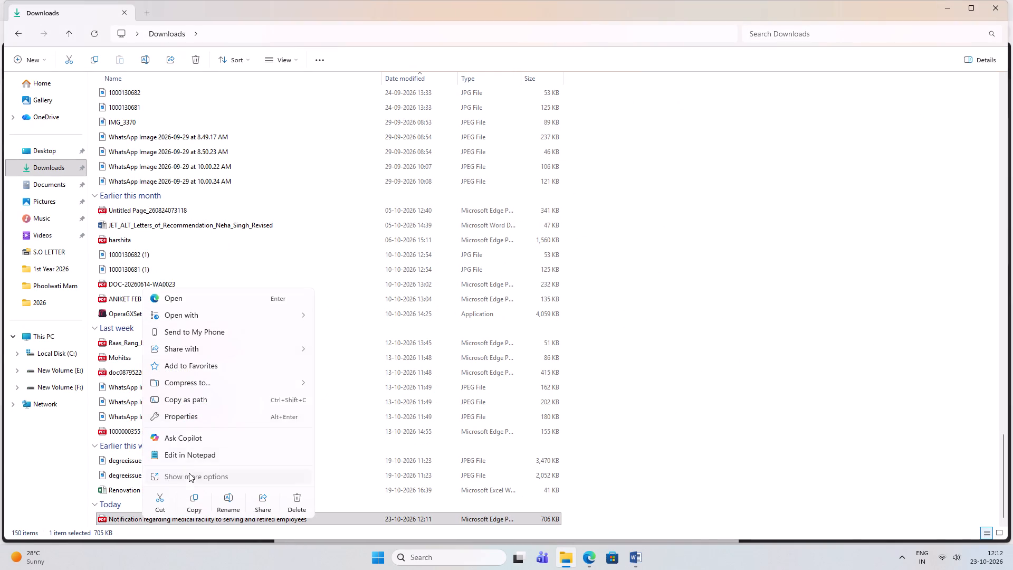
Rename today's downloaded PDF as "Notification regarding medical facility in all over india at cghs hospital".
{"action": "left_click", "coordinate": [181, 497]}
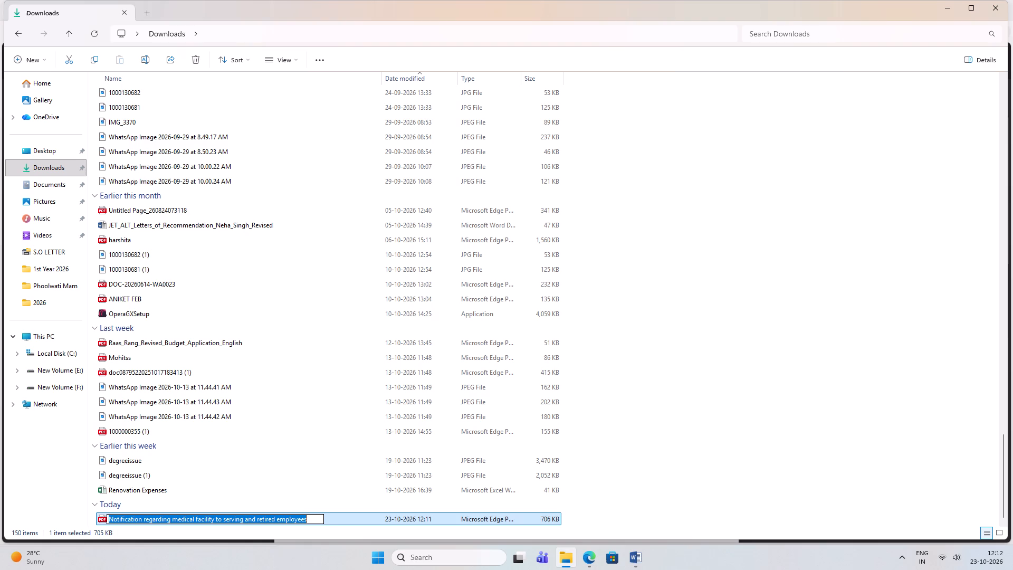
{"action": "left_click_drag", "start_coordinate": [223, 520], "coordinate": [307, 518]}
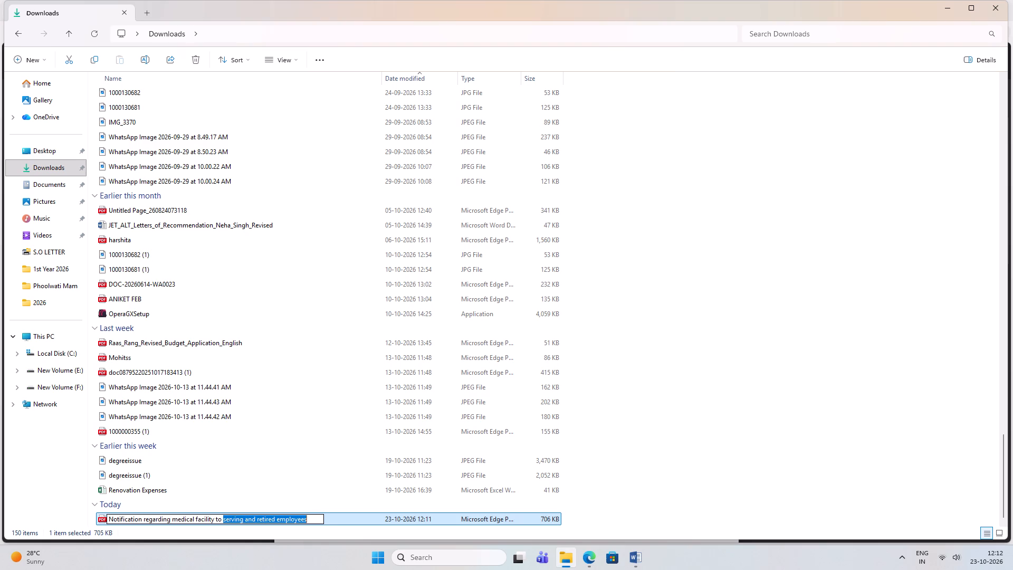
{"action": "left_click_drag", "start_coordinate": [307, 518], "coordinate": [307, 518]}
{"action": "left_click_drag", "start_coordinate": [215, 520], "coordinate": [306, 517]}
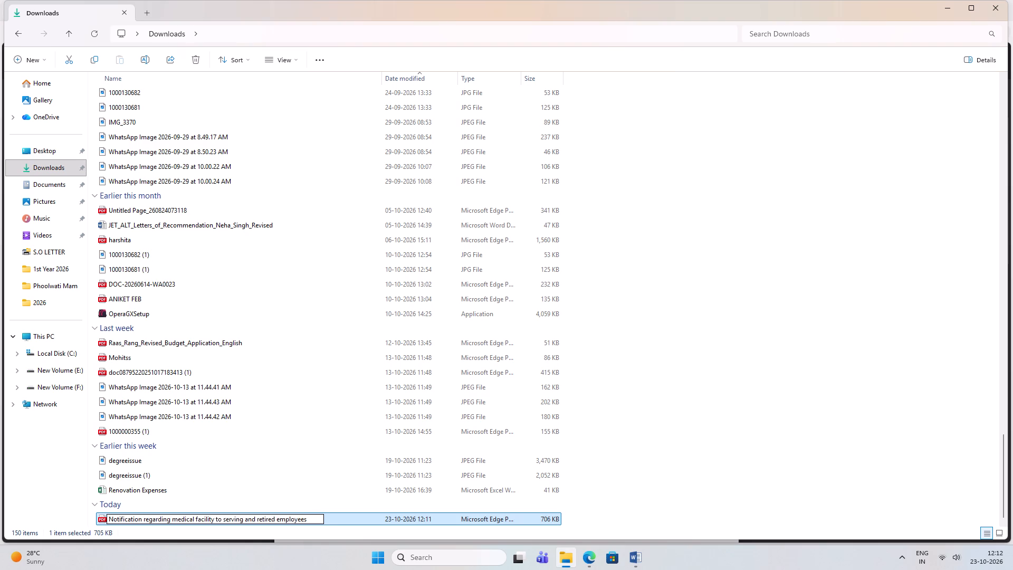
{"action": "left_click_drag", "start_coordinate": [306, 517], "coordinate": [310, 518]}
{"action": "type", "text": "in all over india"}
{"action": "key", "text": "space"}
{"action": "type", "text": "at c"}
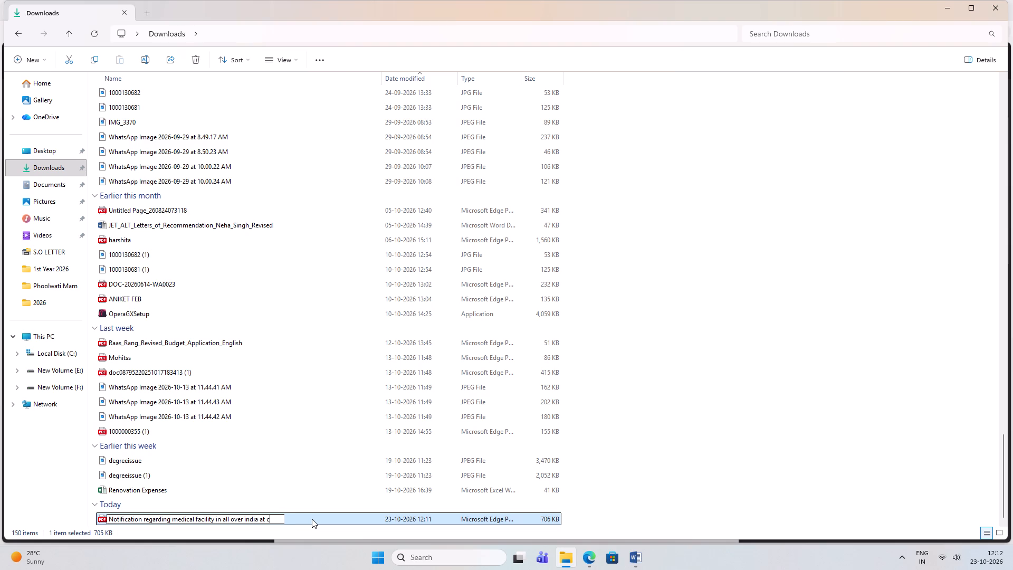
{"action": "type", "text": "ghs off"}
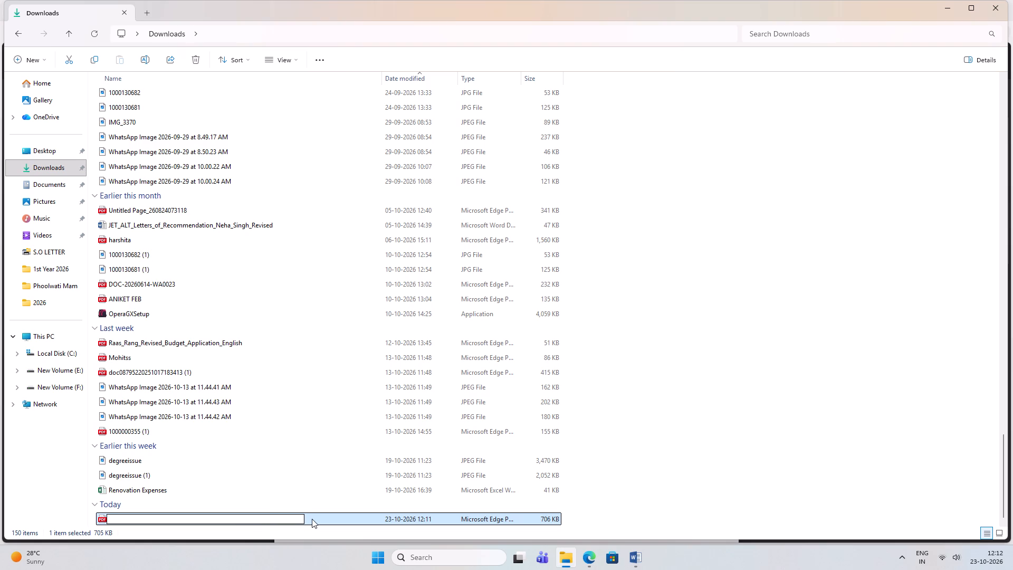
{"action": "key", "text": "BackSpace"}
{"action": "key", "text": "BackSpace"}
{"action": "key", "text": "BackSpace"}
{"action": "type", "text": "hospital"}
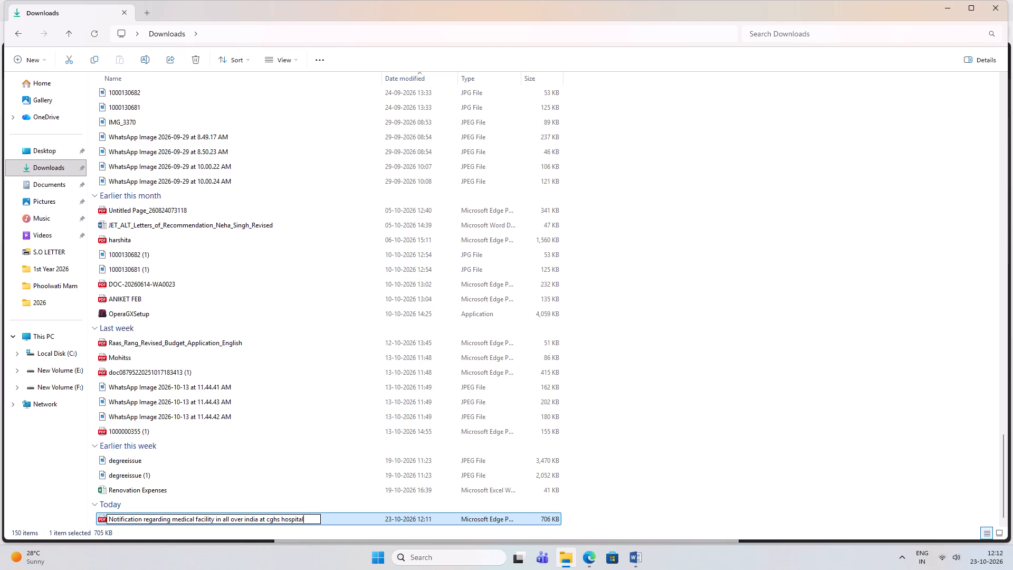
{"action": "left_click", "coordinate": [252, 456]}
Cut the renamed notification PDF from Downloads and open the Phoolwati Mam folder on New Volume (E:) as its destination.
{"action": "left_click", "coordinate": [237, 519]}
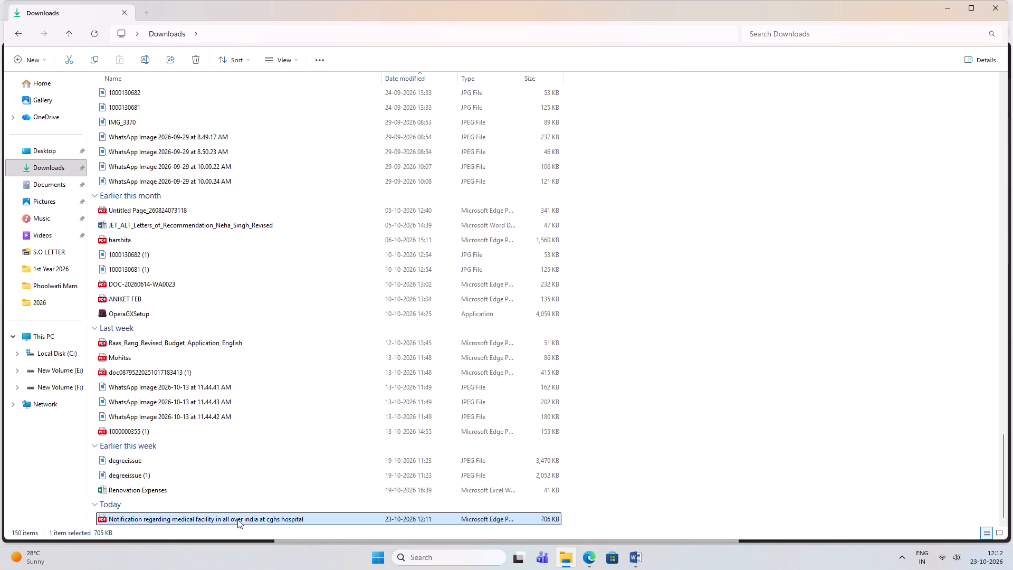
{"action": "key", "text": "ctrl+x"}
{"action": "key", "text": "ctrl+x"}
{"action": "left_click", "coordinate": [70, 374]}
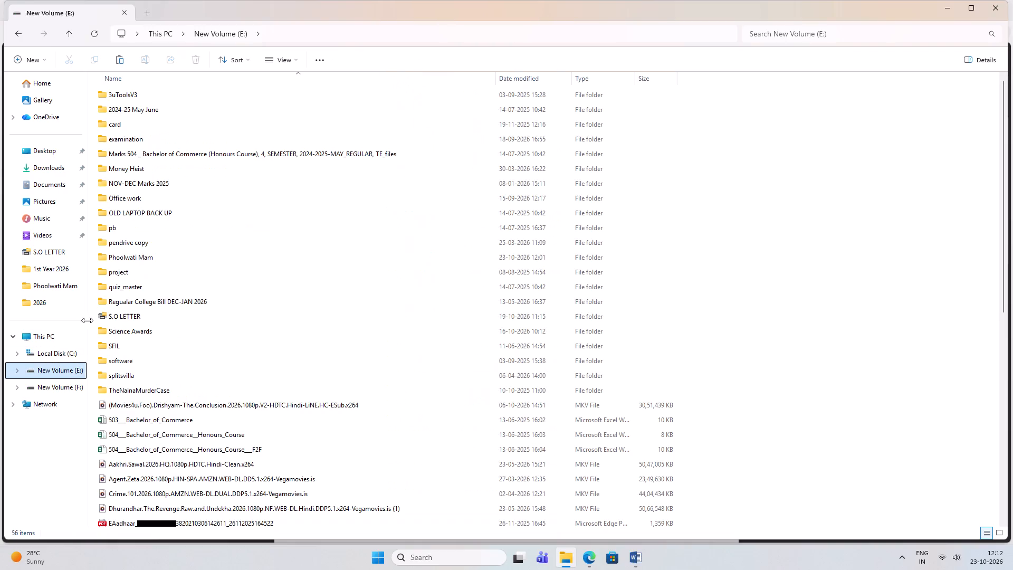
{"action": "double_click", "coordinate": [139, 259]}
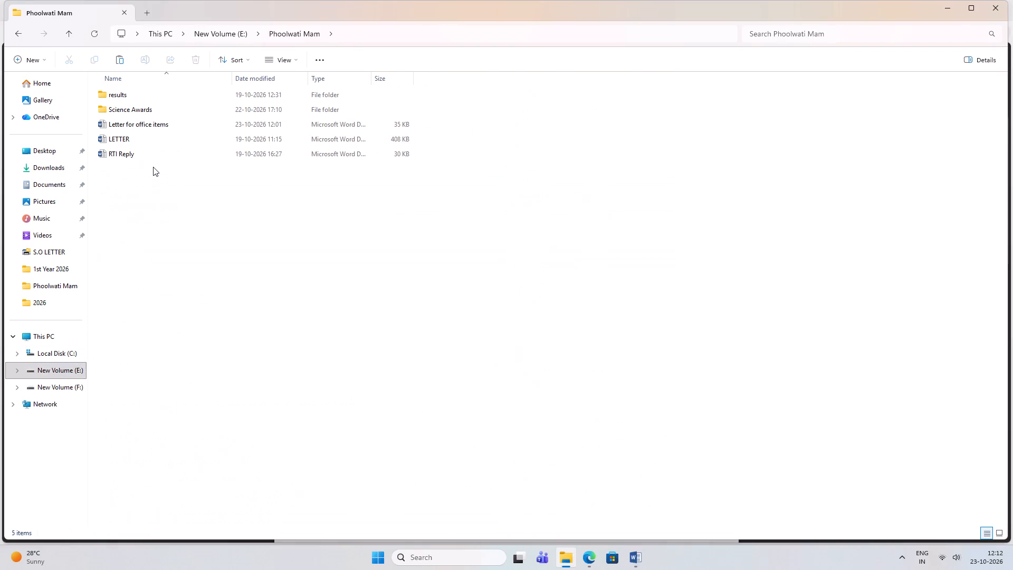
Paste the cut notification PDF into the Phoolwati Mam folder.
{"action": "key", "text": "ctrl+v"}
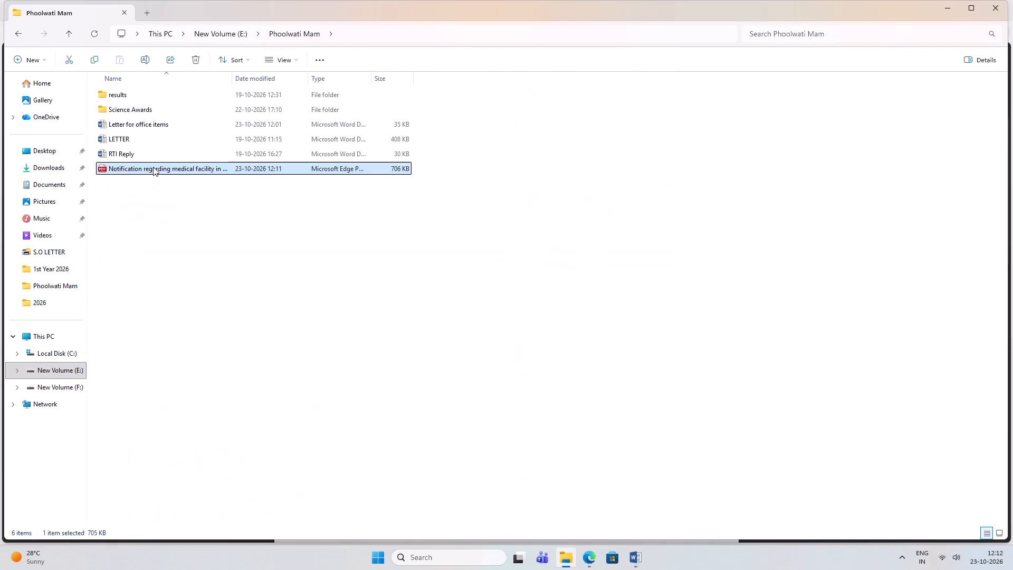
Create a new folder named "Medical Circular" inside the Phoolwati Mam folder.
{"action": "right_click", "coordinate": [167, 183]}
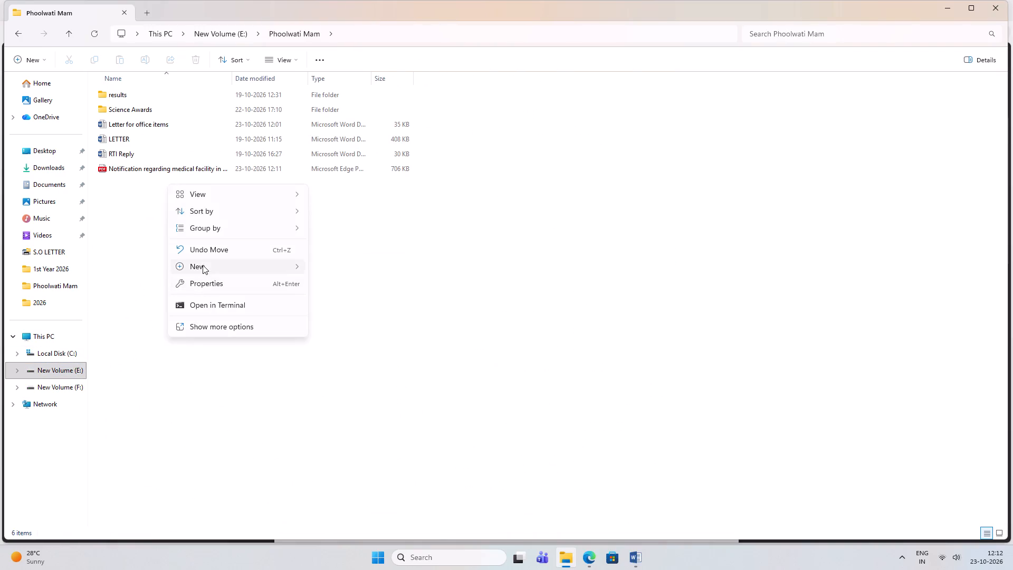
{"action": "left_click", "coordinate": [203, 265]}
{"action": "left_click", "coordinate": [385, 269]}
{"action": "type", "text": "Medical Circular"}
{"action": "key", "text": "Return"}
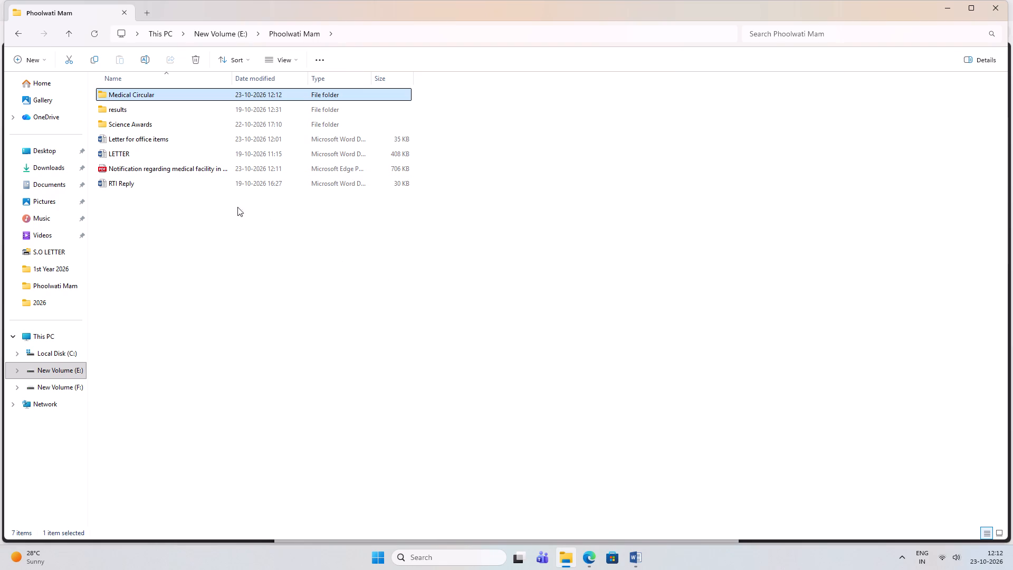
Move the medical facility notification PDF into the Medical Circular folder, and go back up to the Phoolwati Mam folder.
{"action": "left_click_drag", "start_coordinate": [166, 169], "coordinate": [181, 188]}
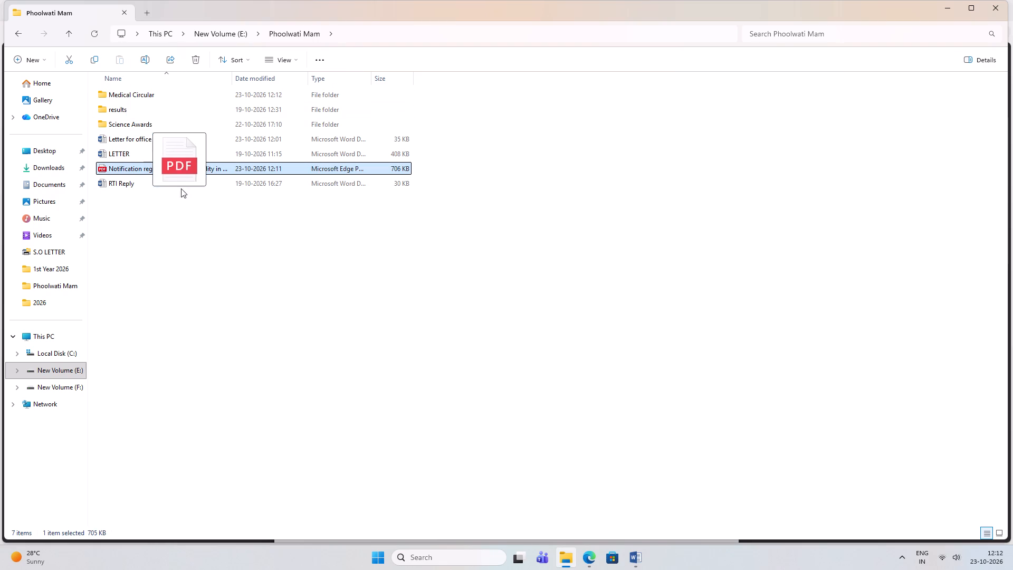
{"action": "left_click_drag", "start_coordinate": [181, 188], "coordinate": [379, 430]}
{"action": "key", "text": "ctrl+x"}
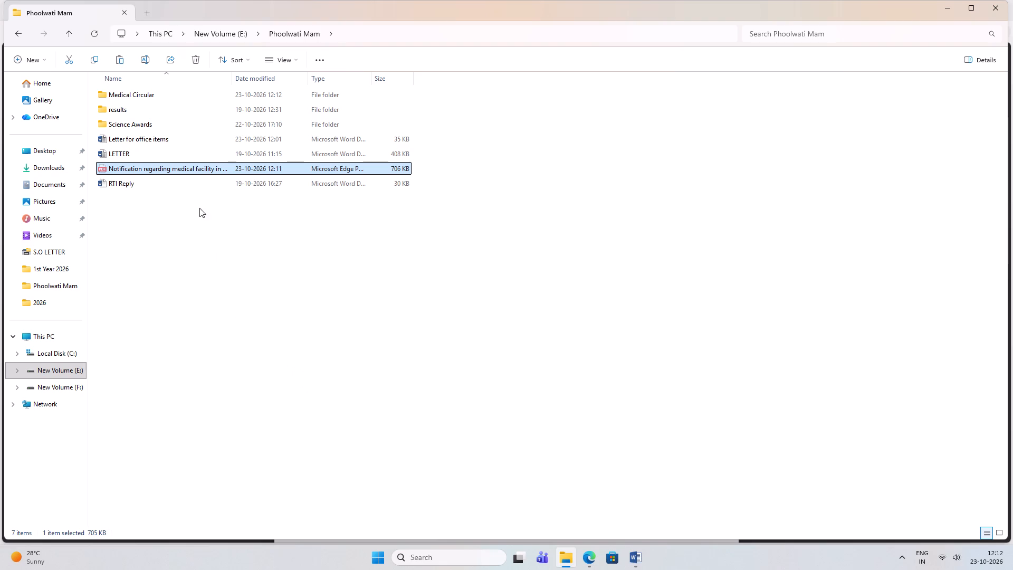
{"action": "double_click", "coordinate": [135, 97]}
{"action": "key", "text": "ctrl+v"}
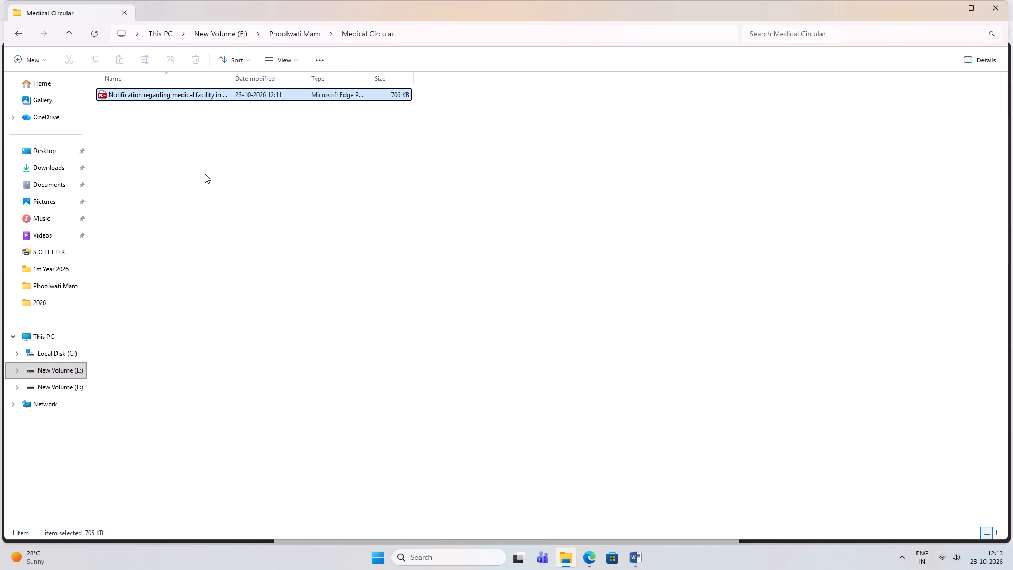
{"action": "left_click", "coordinate": [203, 171]}
{"action": "left_click", "coordinate": [69, 35]}
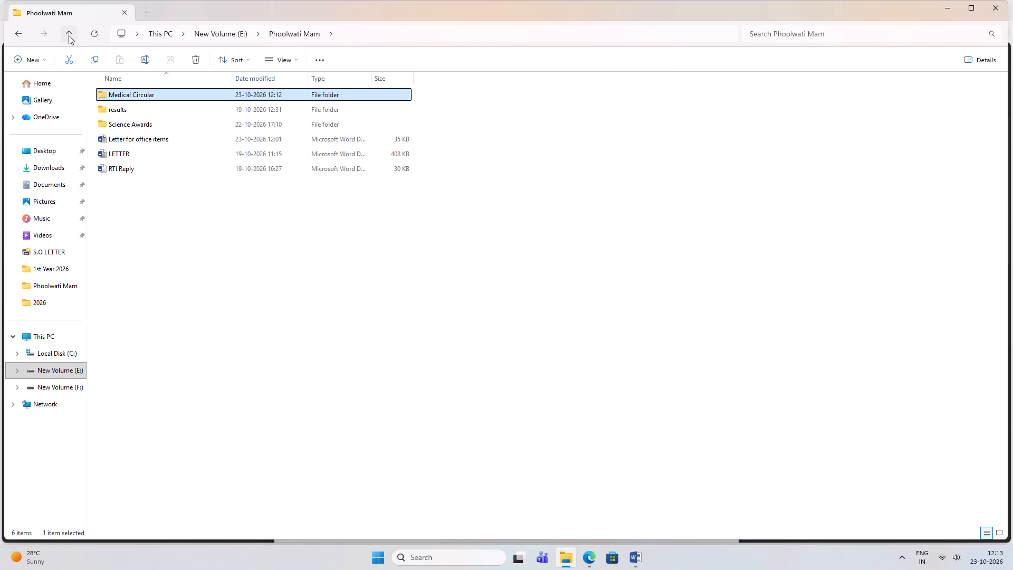
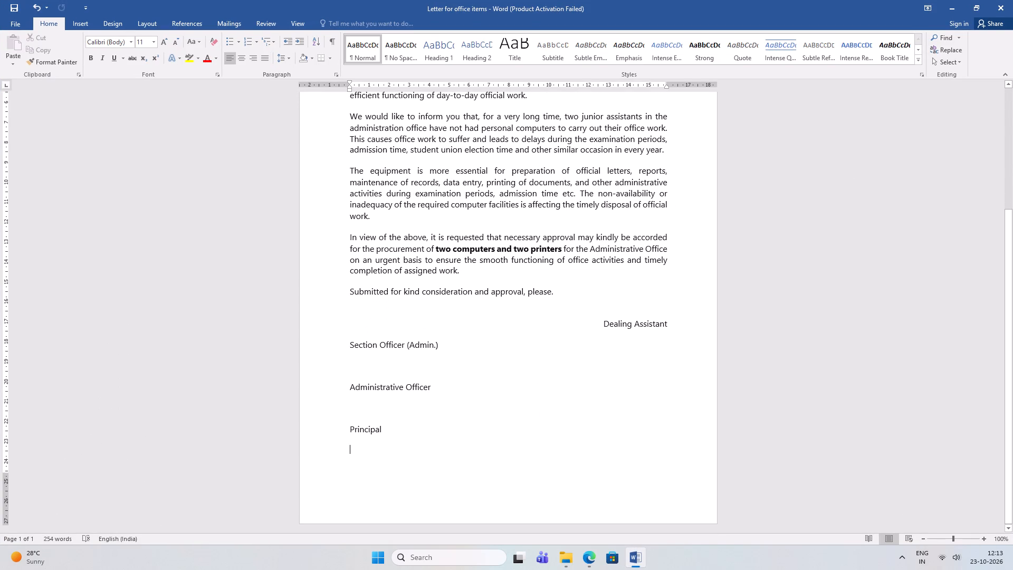
Insert a page break below the Principal signature line at the end of the office items letter to start a second page.
{"action": "key", "text": "ctrl+Return"}
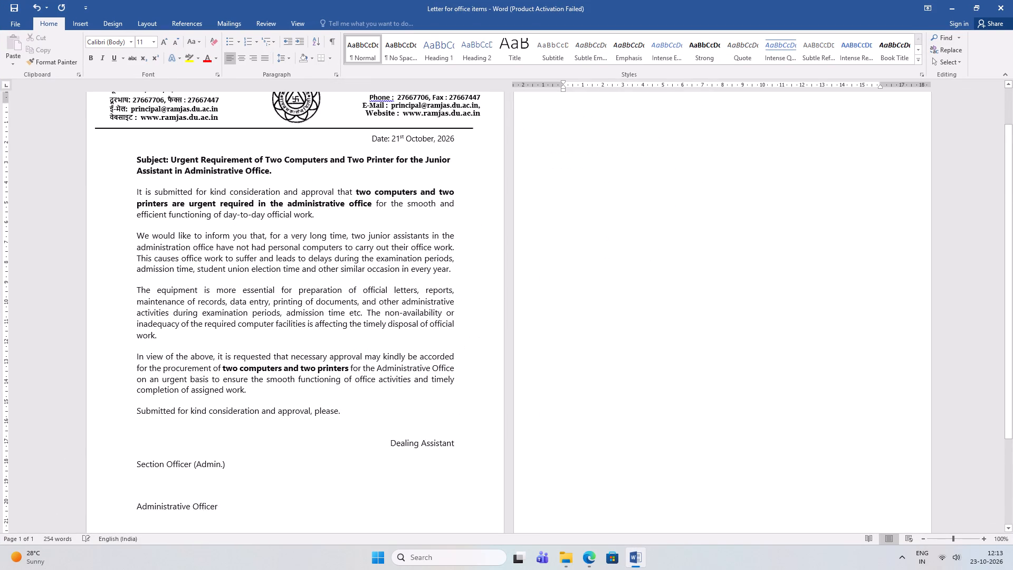
{"action": "scroll", "coordinate": [751, 508], "scroll_direction": "up", "scroll_amount": 4}
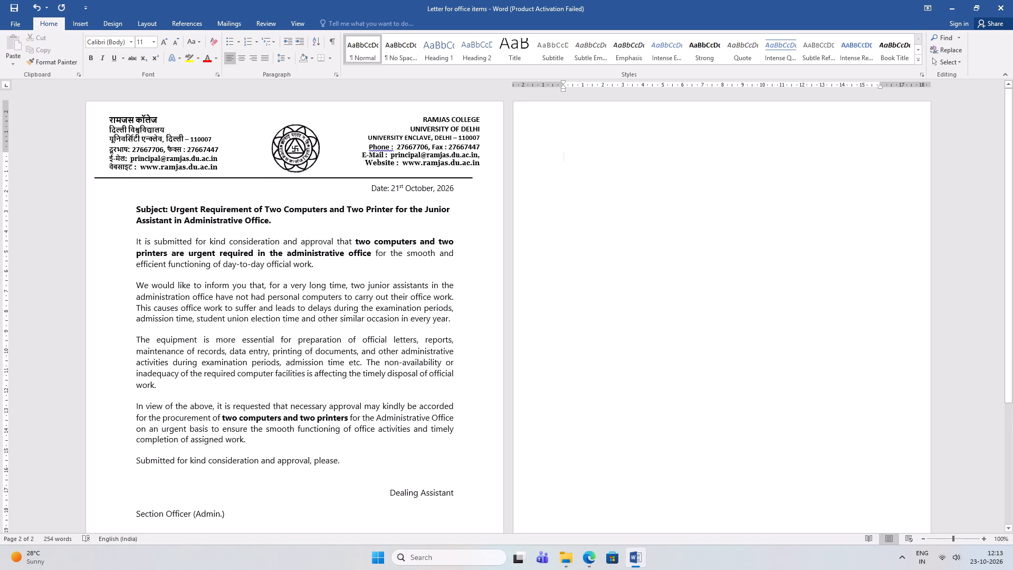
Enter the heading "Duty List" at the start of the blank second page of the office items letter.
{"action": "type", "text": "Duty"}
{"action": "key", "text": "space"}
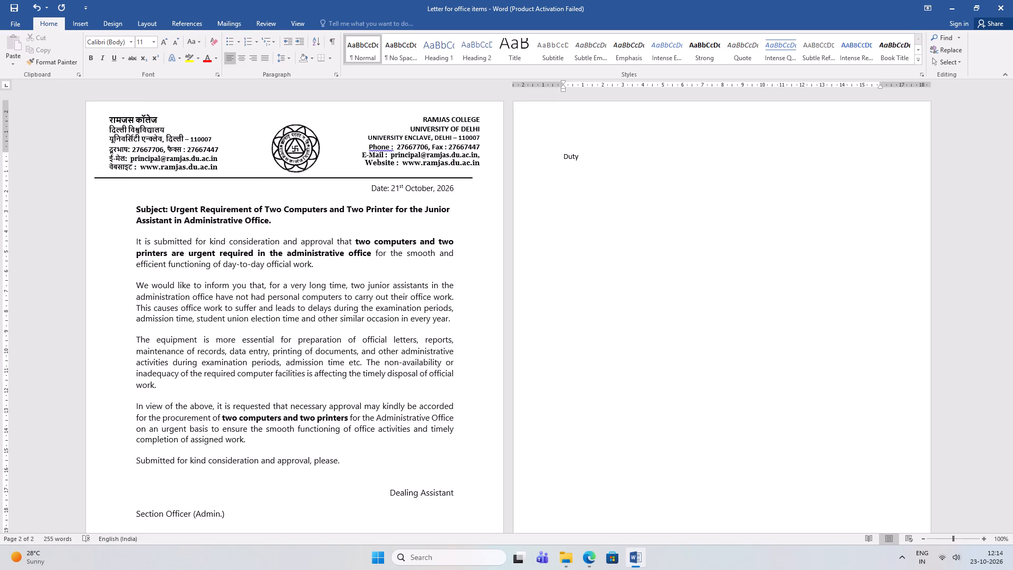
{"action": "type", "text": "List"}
Replace the "Duty List" heading on the second page with "Work and Conduct Report".
{"action": "left_click_drag", "start_coordinate": [593, 154], "coordinate": [557, 151]}
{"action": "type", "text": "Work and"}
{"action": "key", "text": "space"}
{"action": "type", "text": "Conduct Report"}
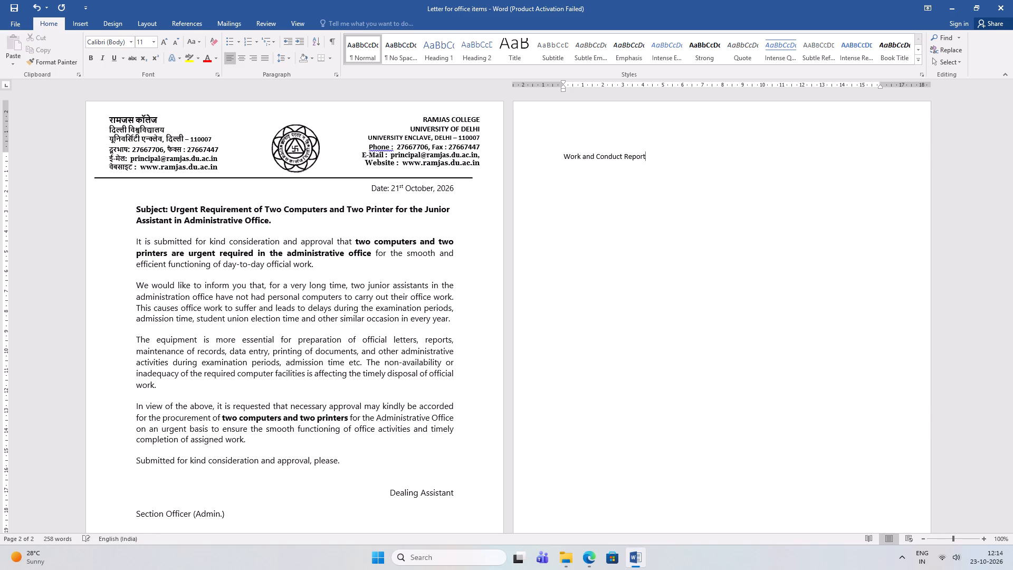
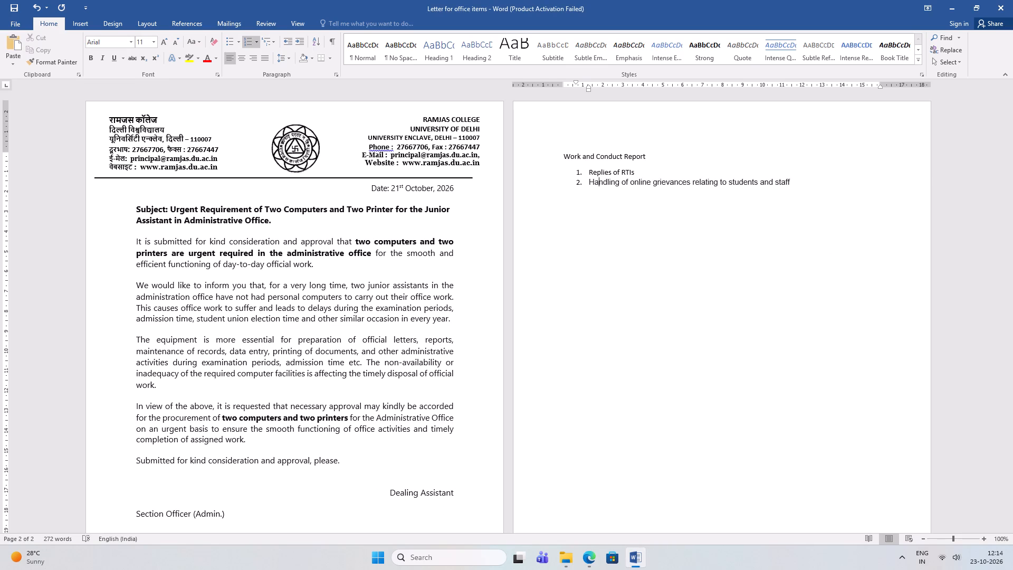
Capitalize the word "Online" in the second numbered item, about handling grievances, under Work and Conduct Report.
{"action": "key", "text": "Left"}
{"action": "key", "text": "Left"}
{"action": "key", "text": "Left"}
{"action": "key", "text": "Left"}
{"action": "key", "text": "Left"}
{"action": "key", "text": "Left"}
{"action": "key", "text": "Left"}
{"action": "key", "text": "Left"}
{"action": "key", "text": "BackSpace"}
{"action": "key", "text": "shift+o"}
{"action": "key", "text": "Right"}
{"action": "key", "text": "Right"}
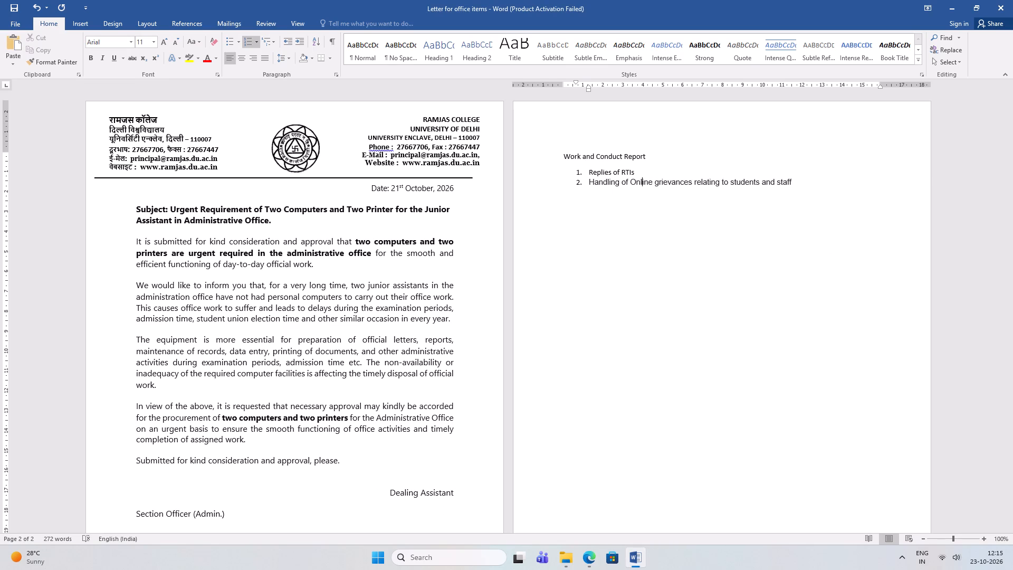
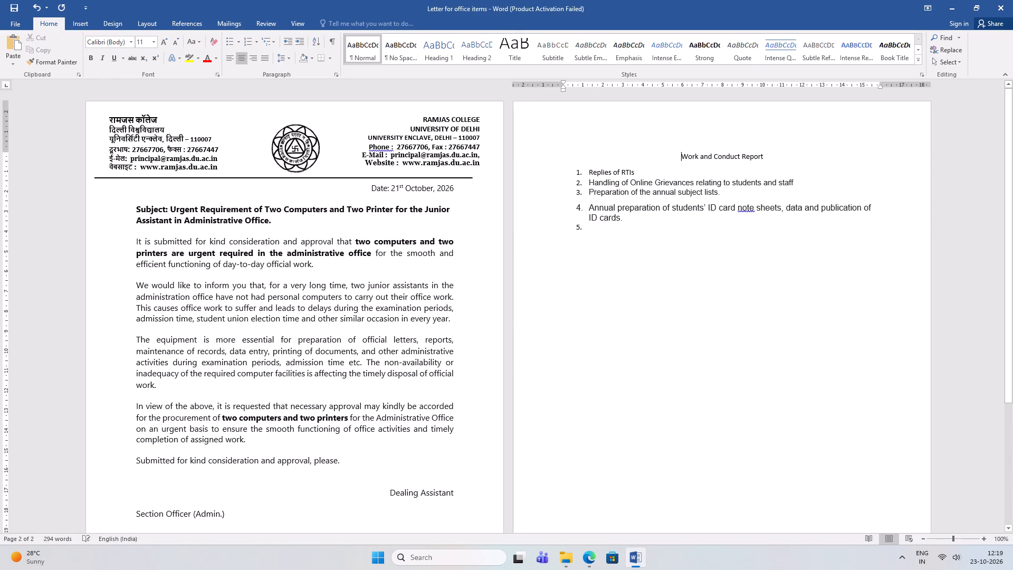
Add a blank line between the Work and Conduct Report heading and the numbered list.
{"action": "left_click", "coordinate": [781, 157]}
{"action": "key", "text": "Return"}
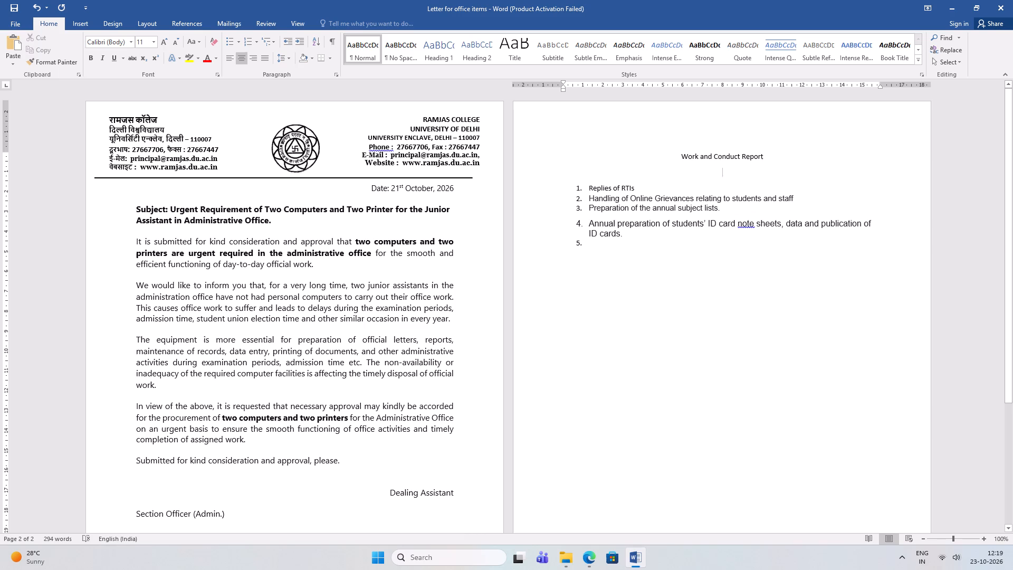
Enter "Leave Record" as the fifth numbered item under Work and Conduct Report.
{"action": "left_click", "coordinate": [597, 243]}
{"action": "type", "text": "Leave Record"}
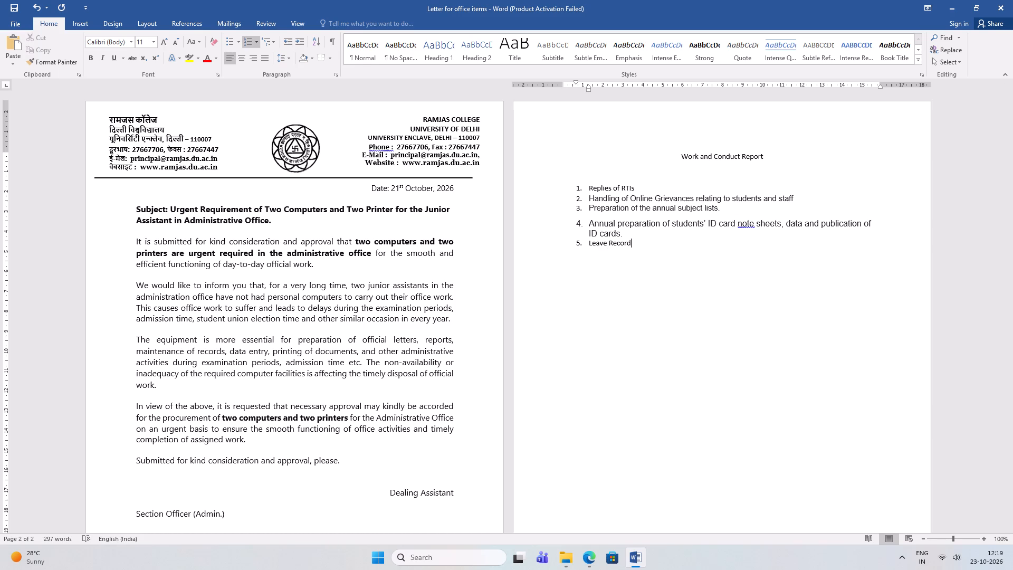
Extend the fifth numbered item under Work and Conduct Report to read "Leave Records of all Non-Teaching".
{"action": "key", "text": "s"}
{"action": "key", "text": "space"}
{"action": "type", "text": "of all NOn"}
{"action": "key", "text": "BackSpace"}
{"action": "key", "text": "BackSpace"}
{"action": "type", "text": "on-Teaching"}
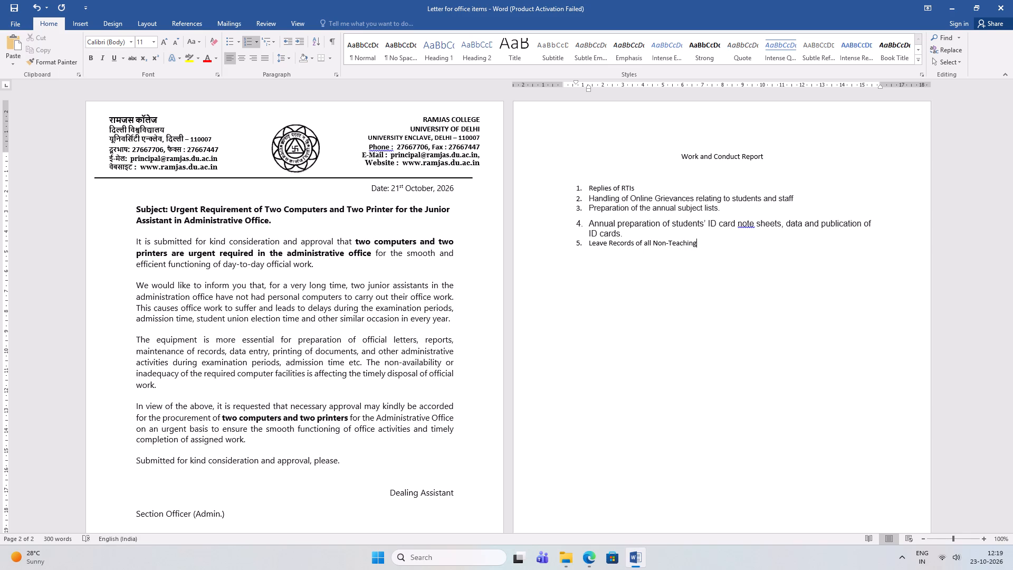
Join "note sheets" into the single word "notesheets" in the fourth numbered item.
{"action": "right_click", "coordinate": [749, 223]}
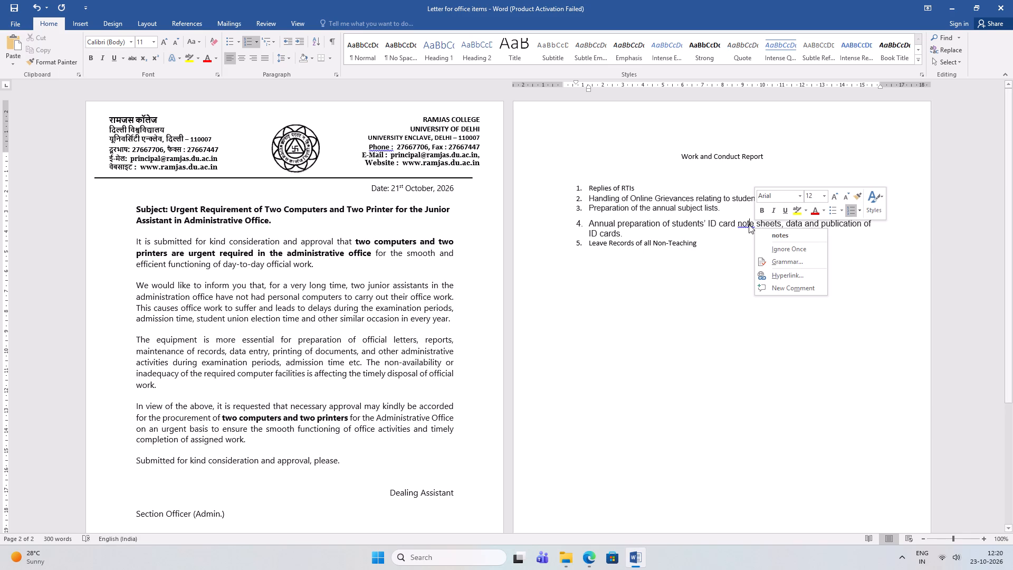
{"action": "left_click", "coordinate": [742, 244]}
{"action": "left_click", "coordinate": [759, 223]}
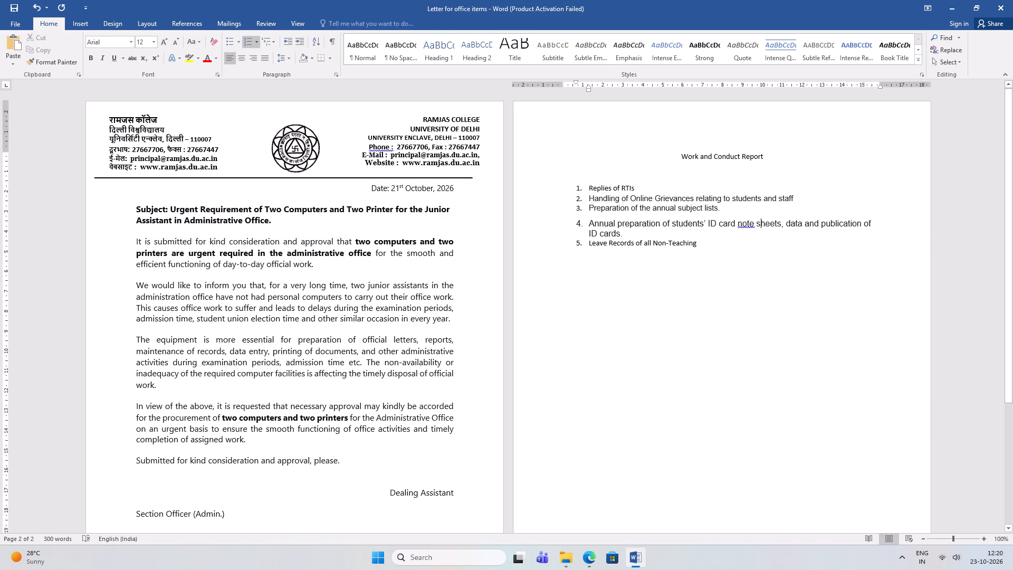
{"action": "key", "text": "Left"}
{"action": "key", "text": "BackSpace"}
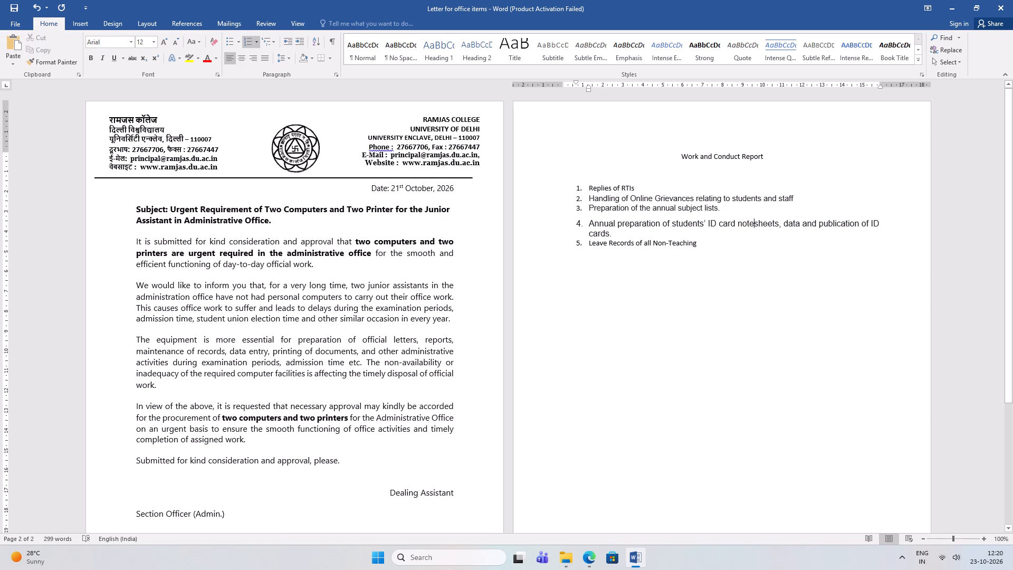
Complete the fifth item by adding "Staff." after "Non-Teaching".
{"action": "left_click", "coordinate": [709, 248]}
{"action": "key", "text": "space"}
{"action": "type", "text": "Staff."}
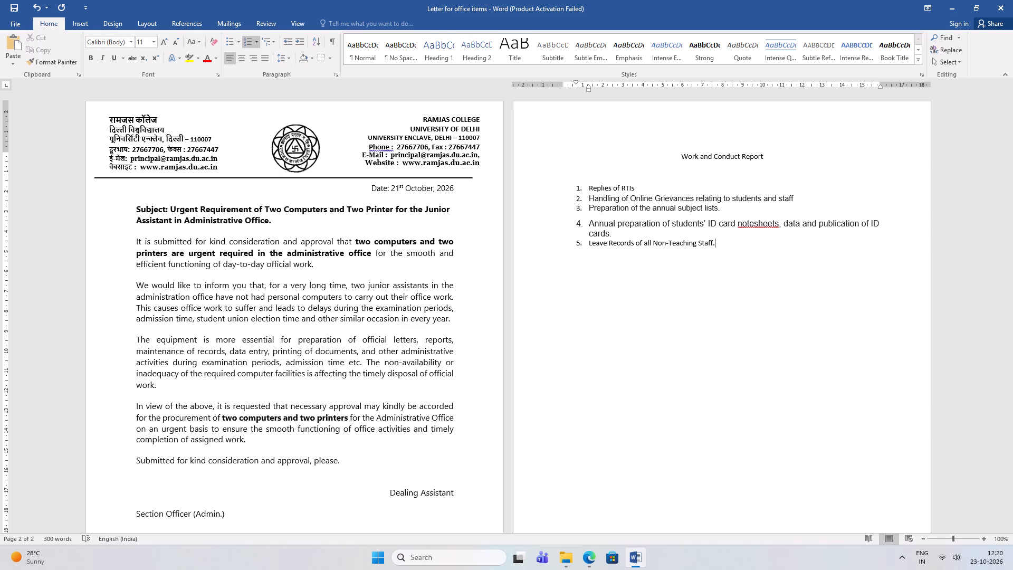
Add a sixth numbered item reading "Compelete Personal Files of all Non-Teaching Staff.".
{"action": "key", "text": "Return"}
{"action": "type", "text": "Person"}
{"action": "key", "text": "BackSpace"}
{"action": "key", "text": "BackSpace"}
{"action": "key", "text": "BackSpace"}
{"action": "key", "text": "BackSpace"}
{"action": "key", "text": "BackSpace"}
{"action": "key", "text": "BackSpace"}
{"action": "key", "text": "c"}
{"action": "key", "text": "BackSpace"}
{"action": "type", "text": "Com"}
{"action": "type", "text": "pelete"}
{"action": "key", "text": "space"}
{"action": "key", "text": "p"}
{"action": "key", "text": "BackSpace"}
{"action": "type", "text": "Personal Files of"}
{"action": "key", "text": "space"}
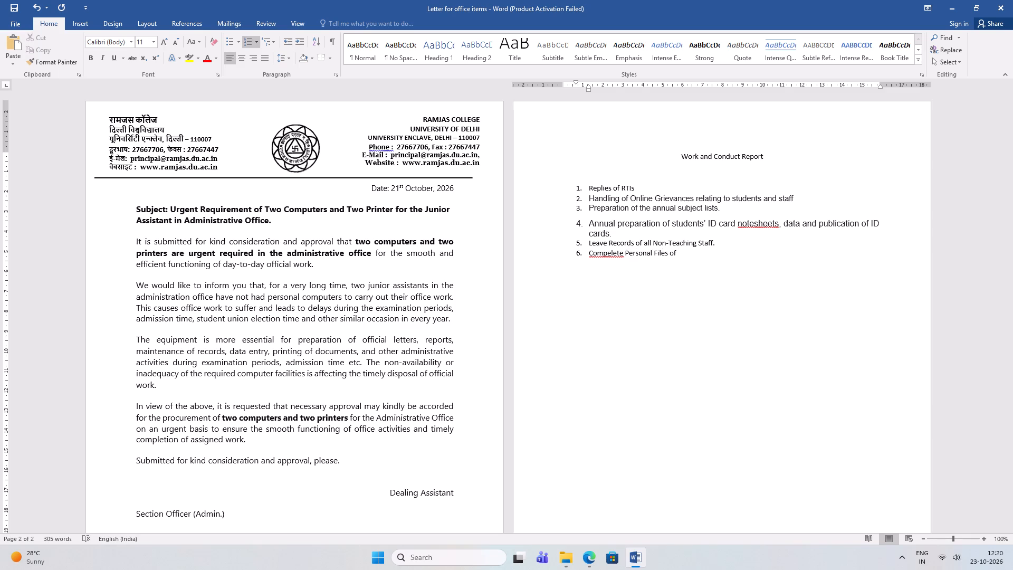
{"action": "type", "text": "Non"}
{"action": "key", "text": "BackSpace"}
{"action": "key", "text": "BackSpace"}
{"action": "key", "text": "BackSpace"}
{"action": "type", "text": "all NOn"}
{"action": "type", "text": "-Teaching Staff"}
{"action": "key", "text": "period"}
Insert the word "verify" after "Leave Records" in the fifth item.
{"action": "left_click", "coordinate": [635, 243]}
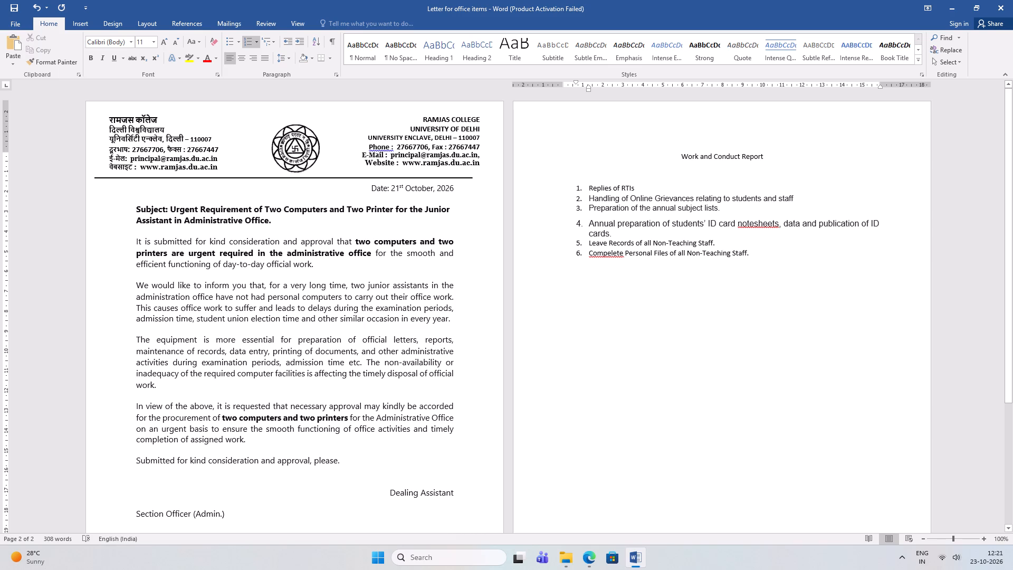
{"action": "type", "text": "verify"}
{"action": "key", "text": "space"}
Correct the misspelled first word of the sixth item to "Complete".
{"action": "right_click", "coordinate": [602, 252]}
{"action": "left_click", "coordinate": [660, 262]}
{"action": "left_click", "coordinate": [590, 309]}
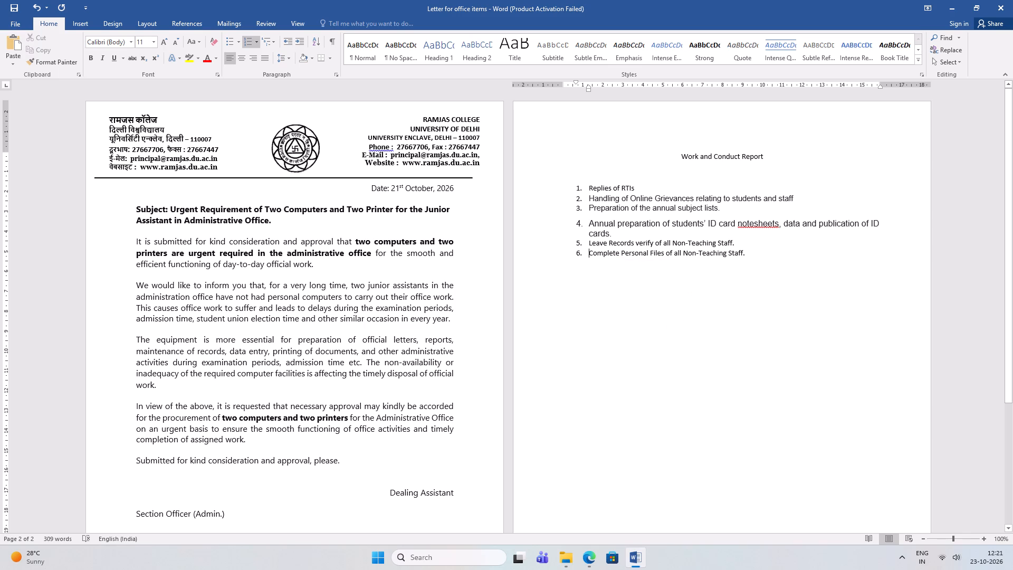
Copy the letter's body text formatting onto the Work and Conduct Report heading and its whole numbered list, and save the document.
{"action": "left_click_drag", "start_coordinate": [235, 297], "coordinate": [292, 299]}
{"action": "left_click", "coordinate": [50, 61]}
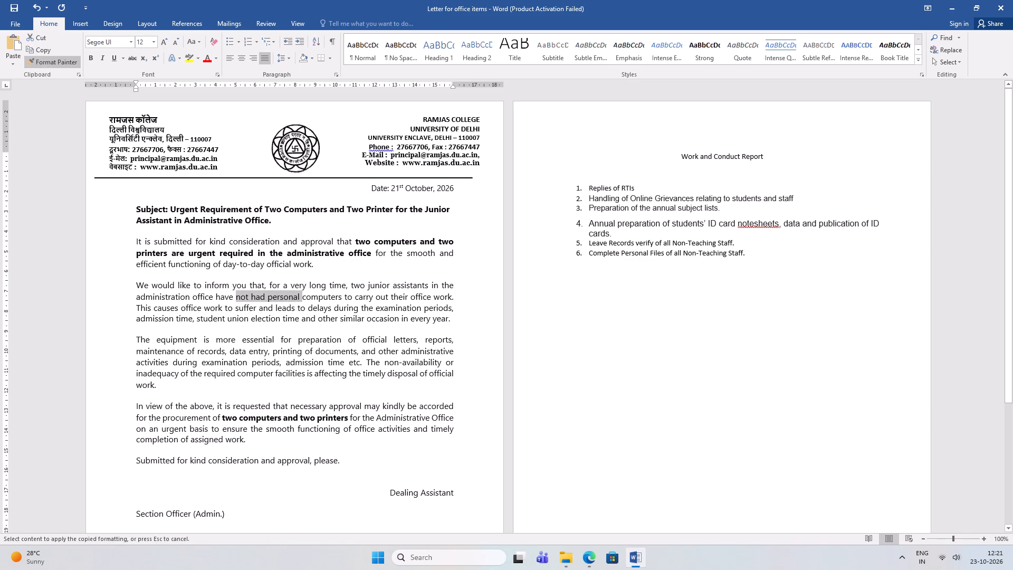
{"action": "left_click_drag", "start_coordinate": [676, 150], "coordinate": [773, 255]}
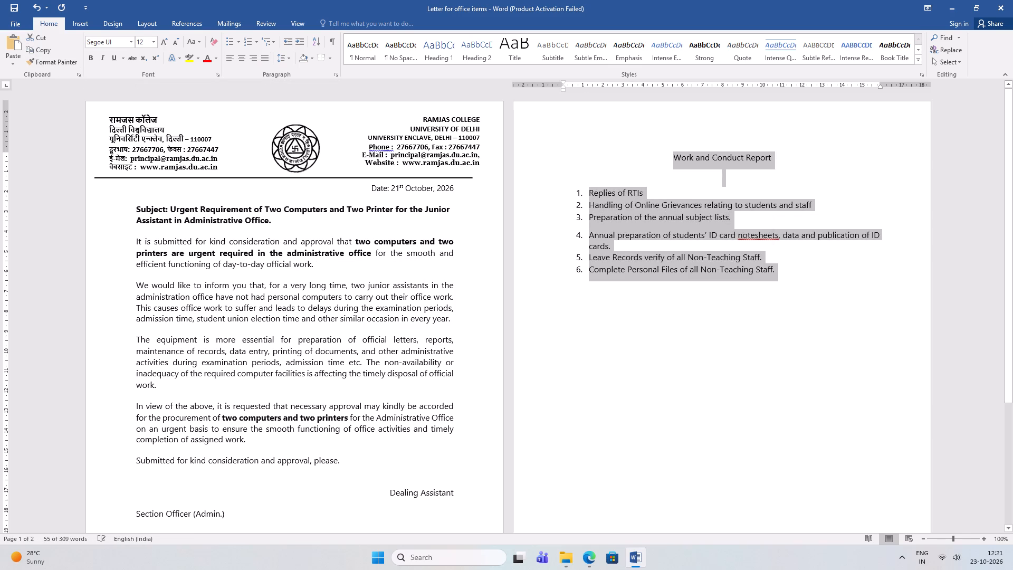
{"action": "key", "text": "ctrl+s"}
{"action": "key", "text": "ctrl+s"}
{"action": "left_click", "coordinate": [742, 328]}
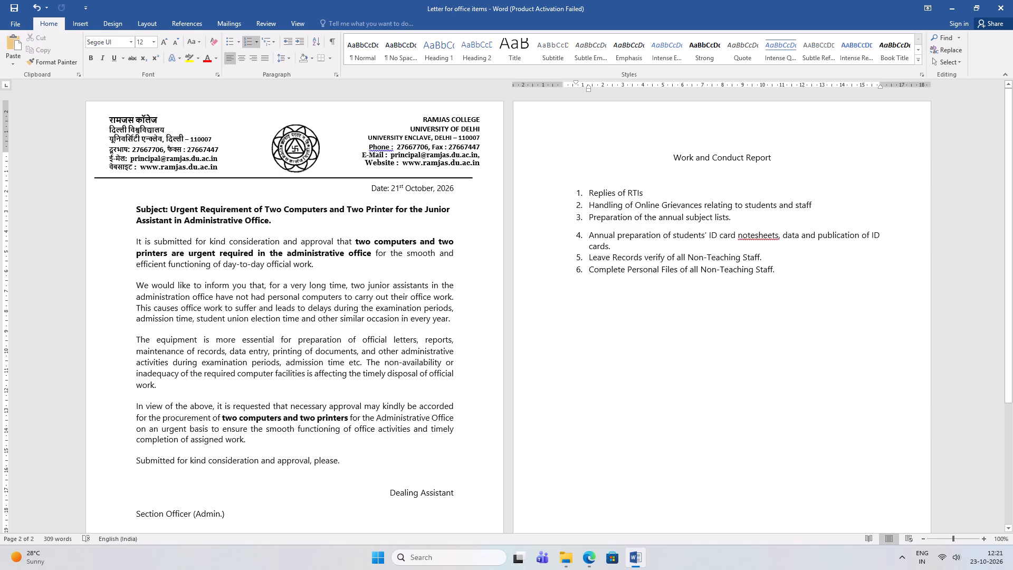
Make the "Work and Conduct Report" heading bold and underlined, and save the document.
{"action": "left_click_drag", "start_coordinate": [672, 160], "coordinate": [777, 160]}
{"action": "key", "text": "ctrl+b"}
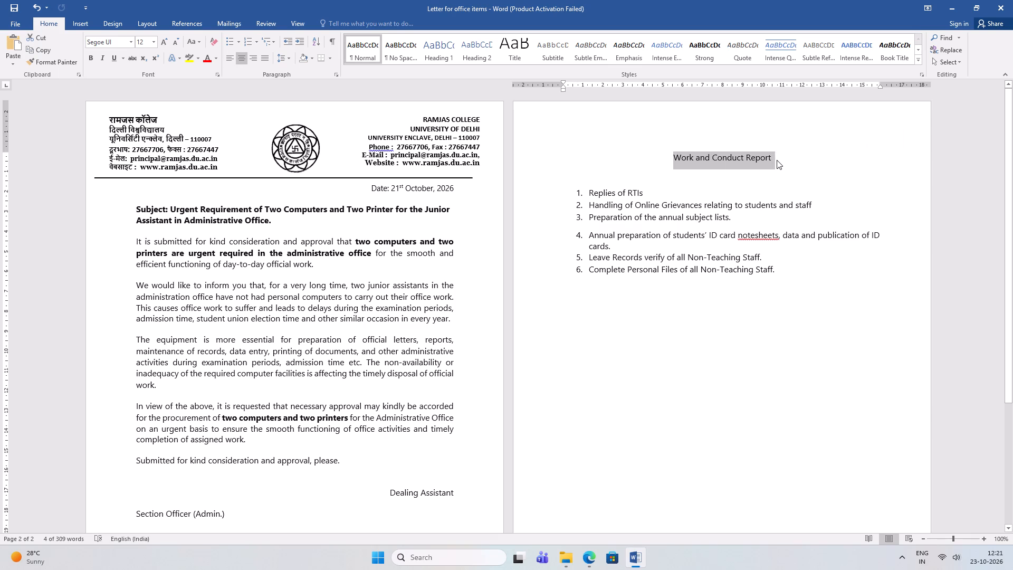
{"action": "key", "text": "ctrl+u"}
{"action": "key", "text": "ctrl+s"}
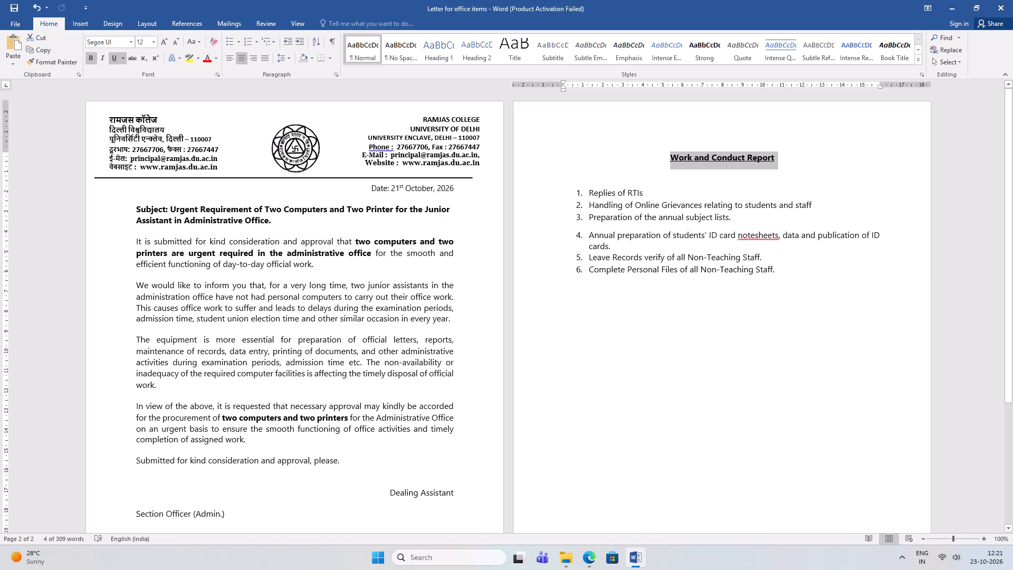
Replace the word "Complete" at the start of the sixth item with "Maintain".
{"action": "left_click", "coordinate": [627, 268]}
{"action": "key", "text": "BackSpace"}
{"action": "key", "text": "BackSpace"}
{"action": "key", "text": "BackSpace"}
{"action": "key", "text": "BackSpace"}
{"action": "key", "text": "BackSpace"}
{"action": "key", "text": "BackSpace"}
{"action": "key", "text": "BackSpace"}
{"action": "key", "text": "BackSpace"}
{"action": "key", "text": "BackSpace"}
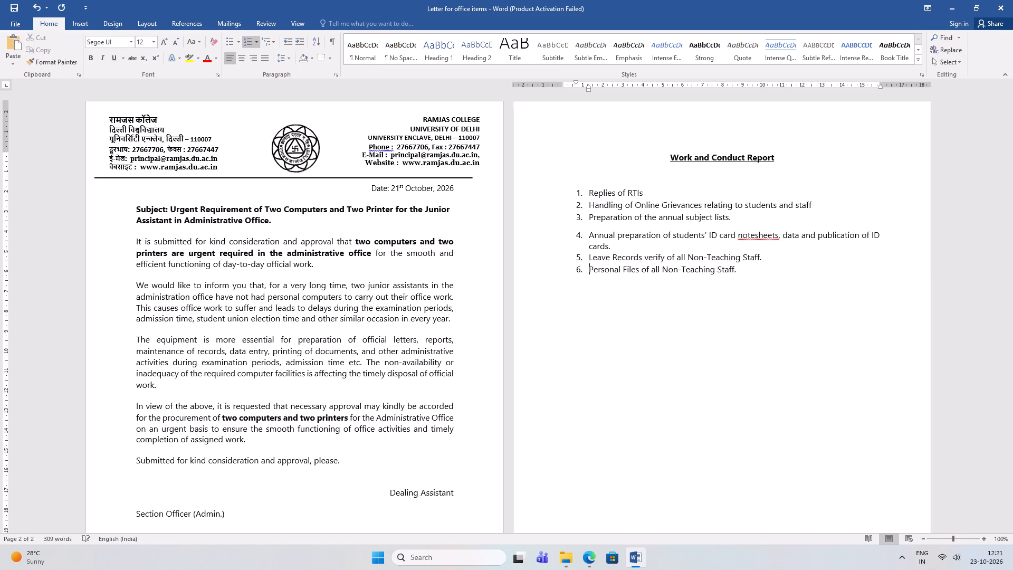
{"action": "key", "text": "shift+less"}
{"action": "key", "text": "BackSpace"}
{"action": "type", "text": "Maintain"}
{"action": "key", "text": "space"}
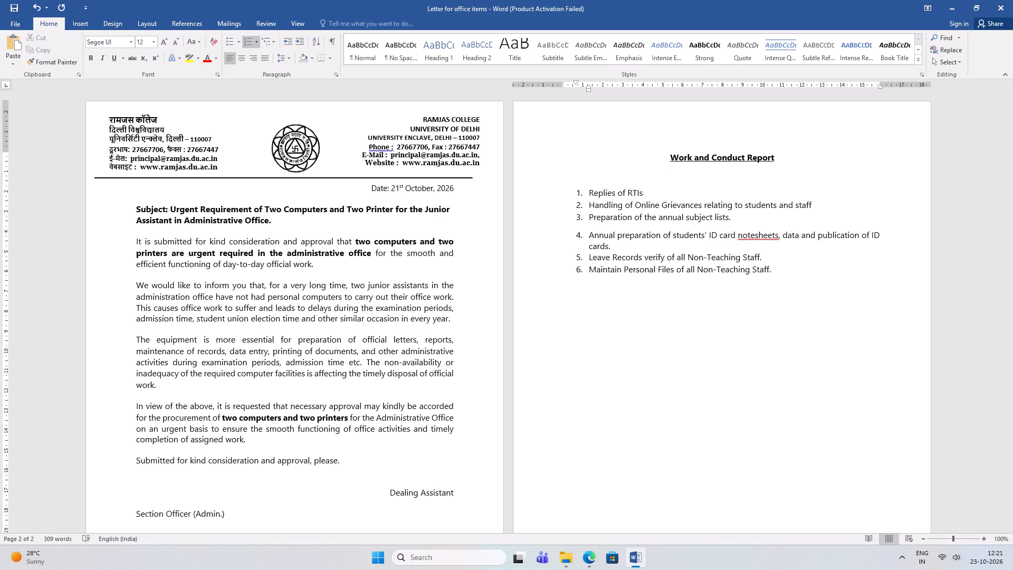
Insert "Verify of" before "Leave Records" at the start of the fifth item.
{"action": "left_click", "coordinate": [590, 256]}
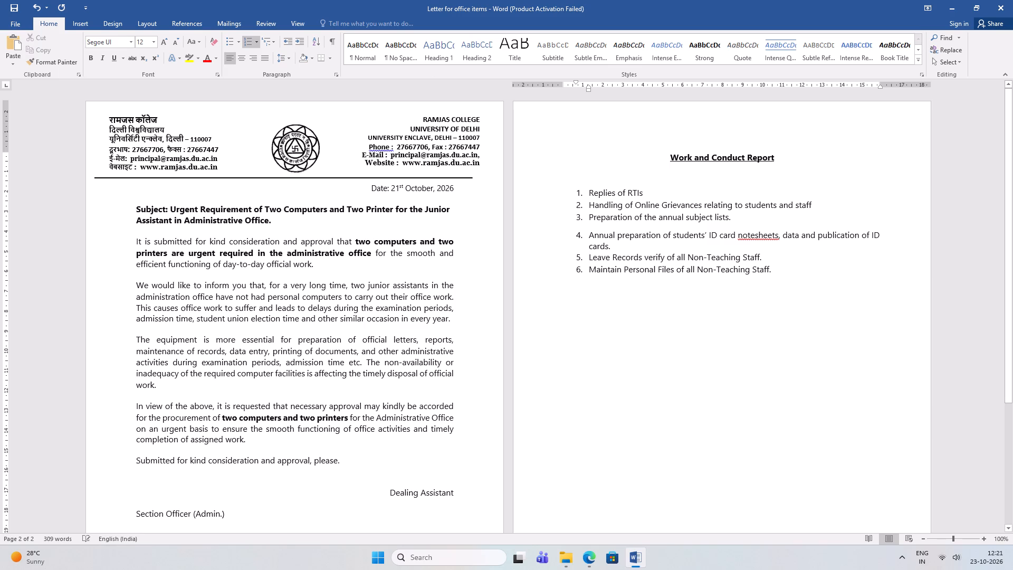
{"action": "type", "text": "Verifyu"}
{"action": "key", "text": "space"}
{"action": "key", "text": "BackSpace"}
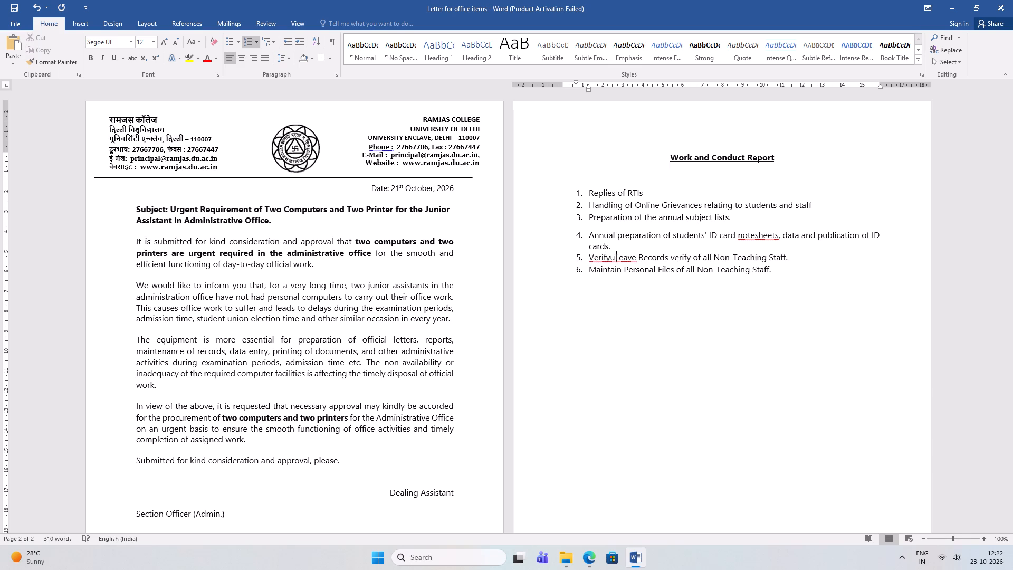
{"action": "key", "text": "BackSpace"}
{"action": "key", "text": "space"}
{"action": "type", "text": "of"}
{"action": "key", "text": "space"}
Delete the extra word "verify" after "Leave Records" in the fifth item.
{"action": "key", "text": "Right"}
{"action": "key", "text": "Right"}
{"action": "key", "text": "Right"}
{"action": "key", "text": "Right"}
{"action": "key", "text": "Right"}
{"action": "key", "text": "Right"}
{"action": "key", "text": "Right"}
{"action": "key", "text": "Right"}
{"action": "key", "text": "Right"}
{"action": "key", "text": "Right"}
{"action": "key", "text": "Right"}
{"action": "key", "text": "Right"}
{"action": "key", "text": "Right"}
{"action": "key", "text": "Right"}
{"action": "key", "text": "Right"}
{"action": "key", "text": "Right"}
{"action": "key", "text": "Right"}
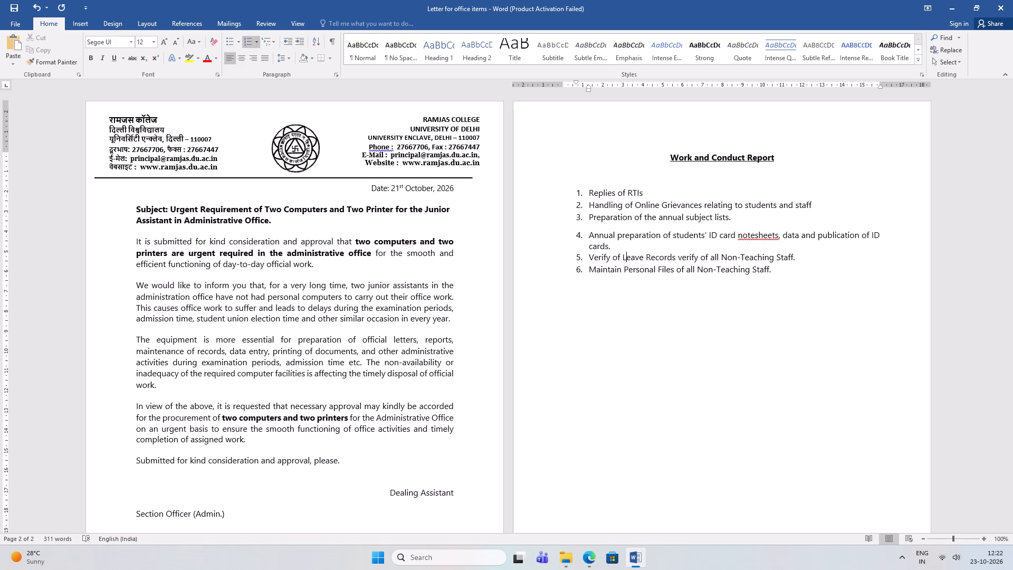
{"action": "key", "text": "Left"}
{"action": "key", "text": "Left"}
{"action": "key", "text": "Left"}
{"action": "key", "text": "Delete"}
{"action": "key", "text": "Delete"}
{"action": "key", "text": "Delete"}
{"action": "key", "text": "Delete"}
{"action": "key", "text": "Delete"}
{"action": "key", "text": "Delete"}
{"action": "key", "text": "Delete"}
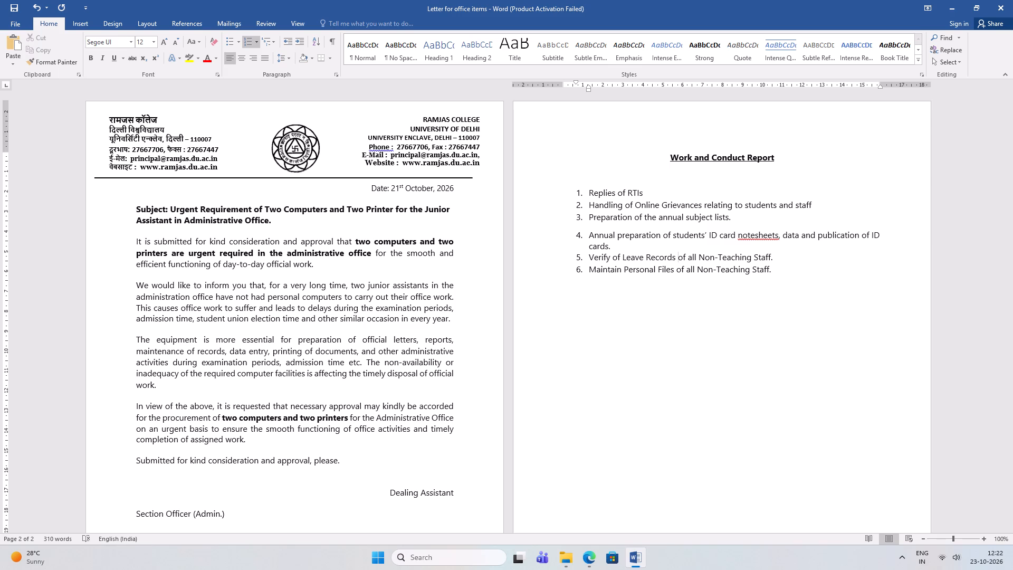
Replace "of" with "to" before "all Non-Teaching Staff" in the fifth item, and save the document.
{"action": "key", "text": "Delete"}
{"action": "key", "text": "Delete"}
{"action": "type", "text": "to"}
{"action": "type", "text": "dddd"}
{"action": "key", "text": "BackSpace"}
{"action": "key", "text": "BackSpace"}
{"action": "key", "text": "BackSpace"}
{"action": "key", "text": "BackSpace"}
{"action": "key", "text": "ctrl+s"}
Correct "notesheets" to the suggested spelling "note sheets" in the fourth item.
{"action": "right_click", "coordinate": [746, 239]}
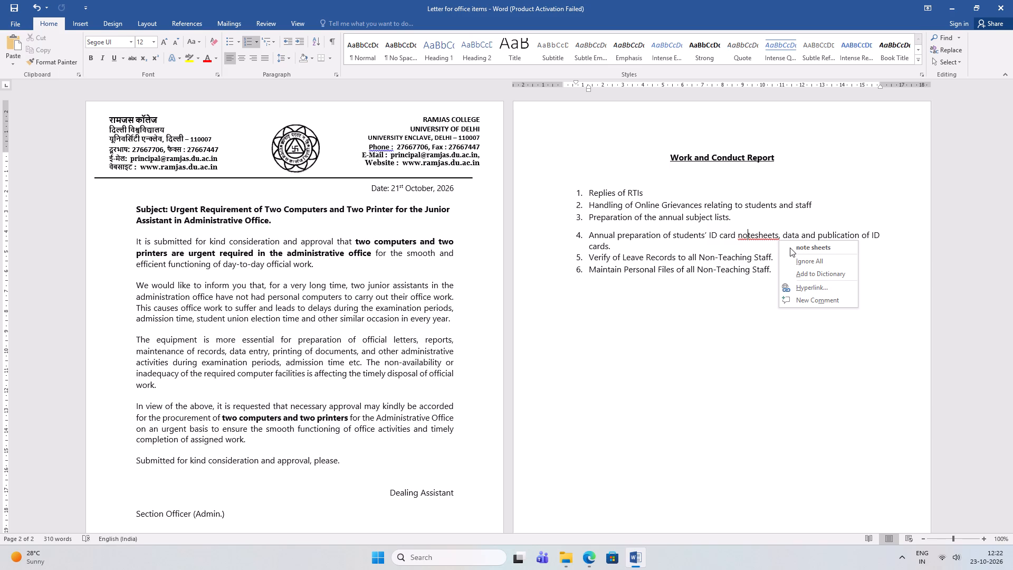
{"action": "left_click", "coordinate": [790, 247]}
{"action": "left_click", "coordinate": [713, 303]}
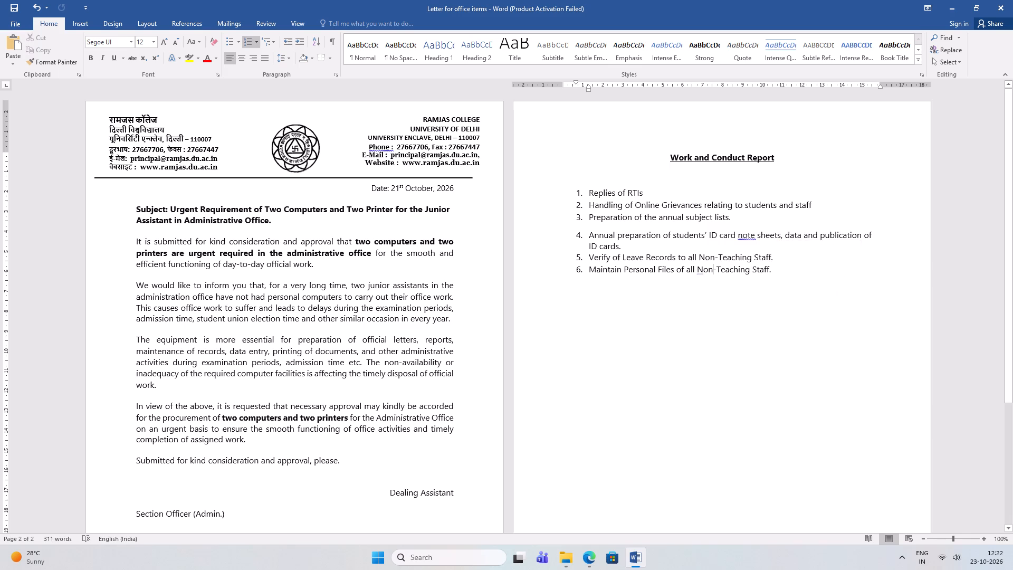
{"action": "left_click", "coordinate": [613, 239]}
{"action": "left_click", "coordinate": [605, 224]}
Use Format Painter to copy the formatting of the second and third list items onto the third and fourth items, matching their spacing.
{"action": "left_click", "coordinate": [590, 225]}
{"action": "left_click_drag", "start_coordinate": [576, 204], "coordinate": [741, 217]}
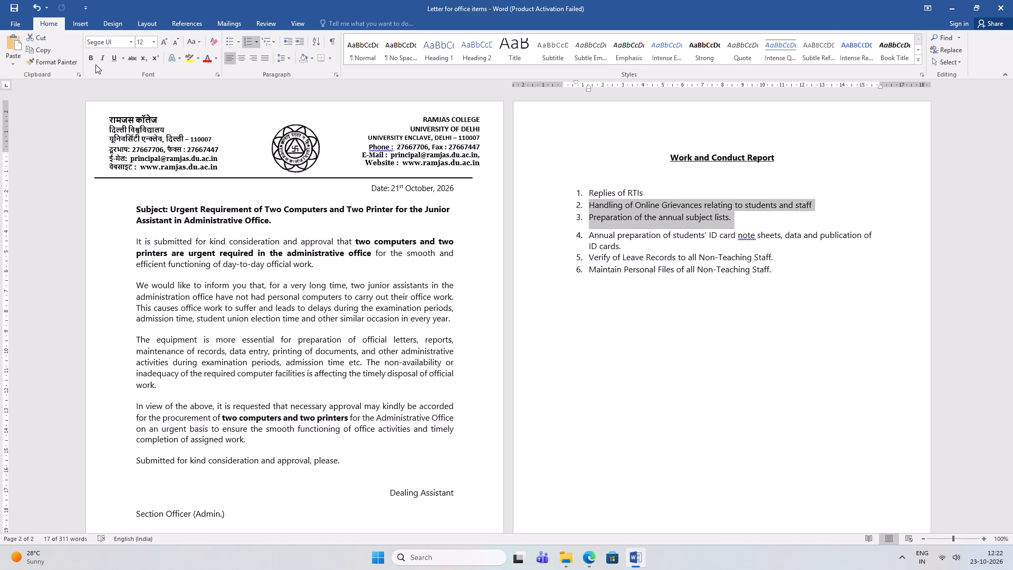
{"action": "left_click", "coordinate": [66, 65]}
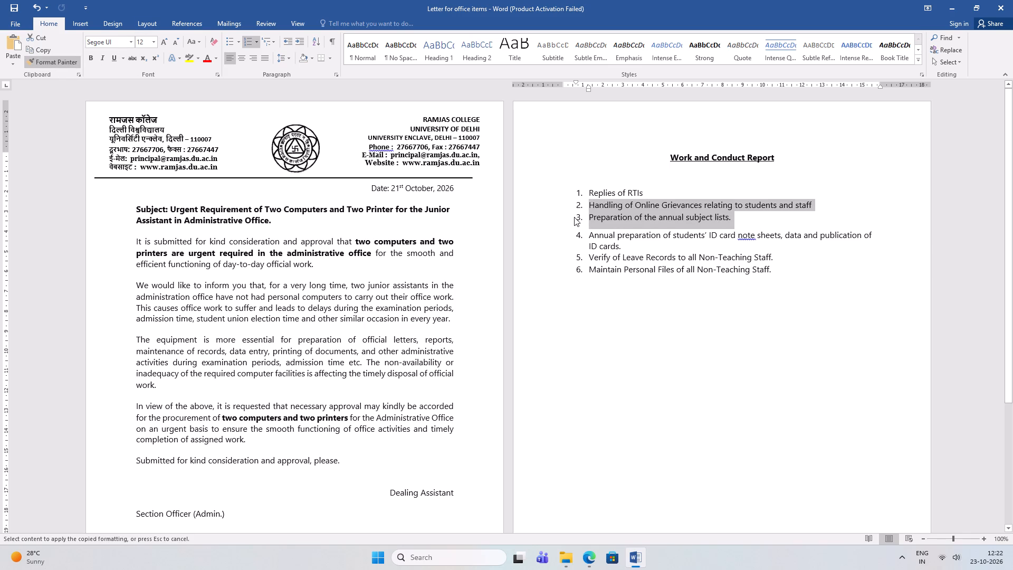
{"action": "left_click_drag", "start_coordinate": [574, 217], "coordinate": [689, 245]}
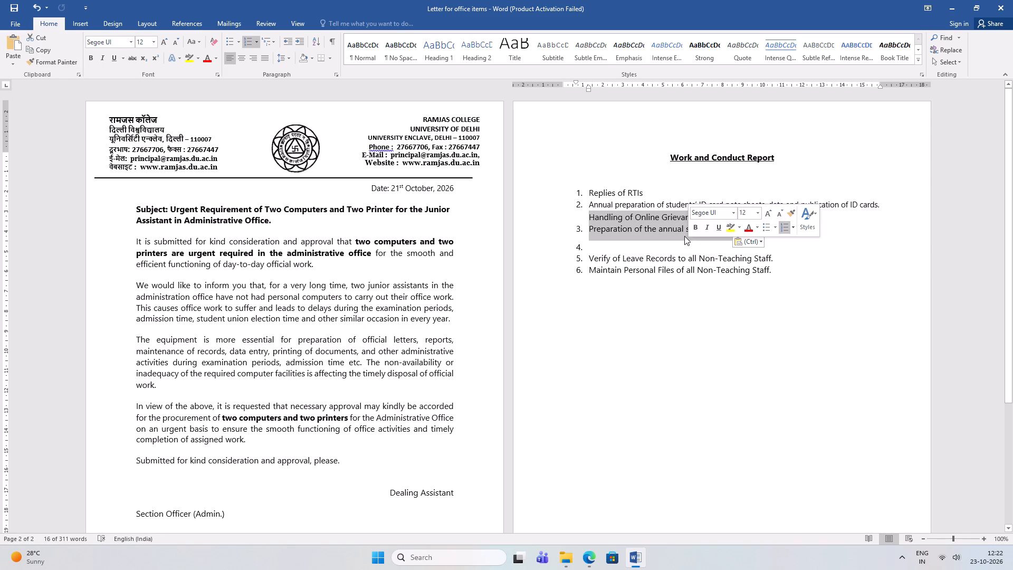
{"action": "key", "text": "ctrl+z"}
{"action": "left_click", "coordinate": [62, 60]}
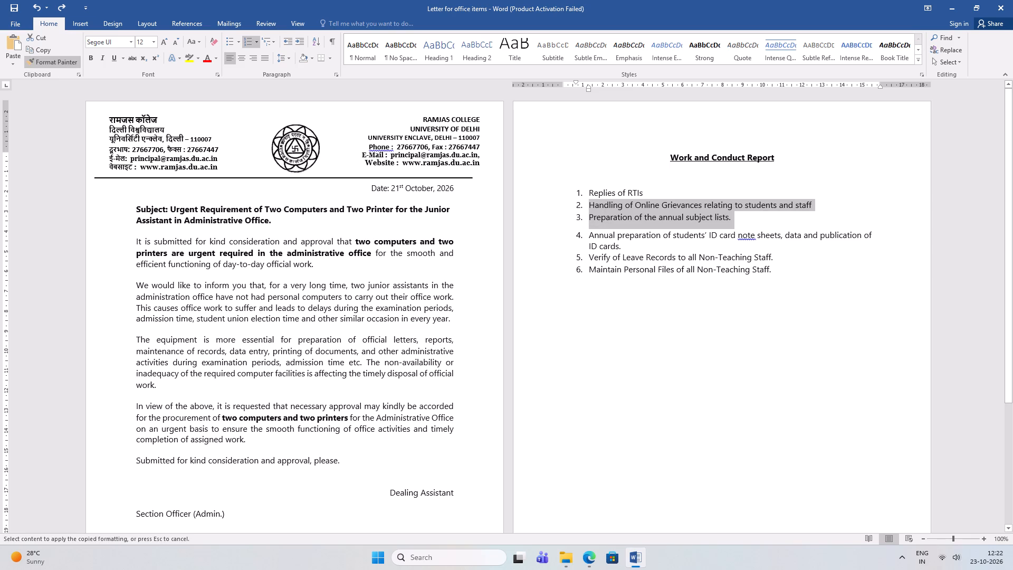
{"action": "left_click_drag", "start_coordinate": [567, 215], "coordinate": [635, 249]}
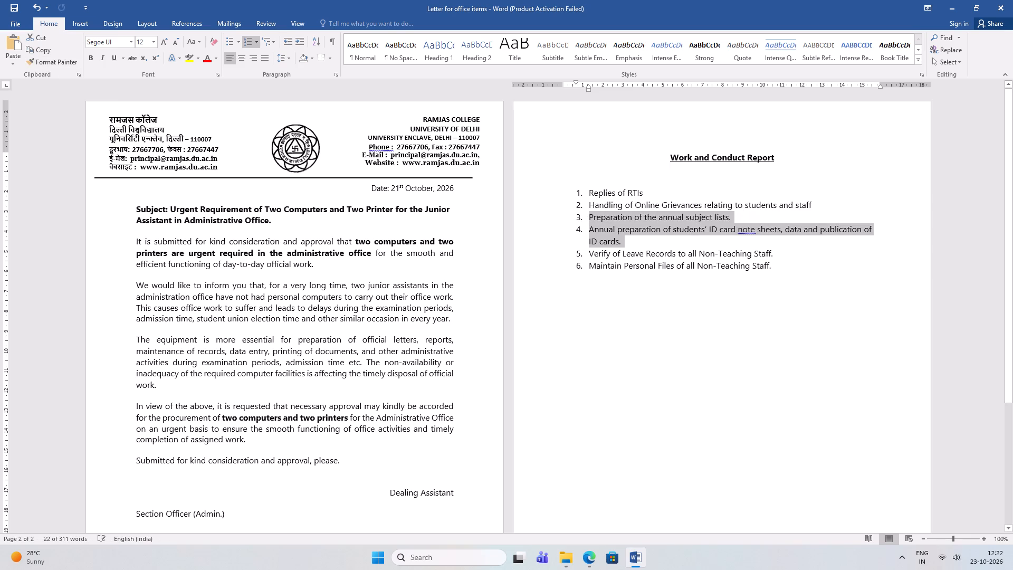
{"action": "left_click", "coordinate": [663, 316]}
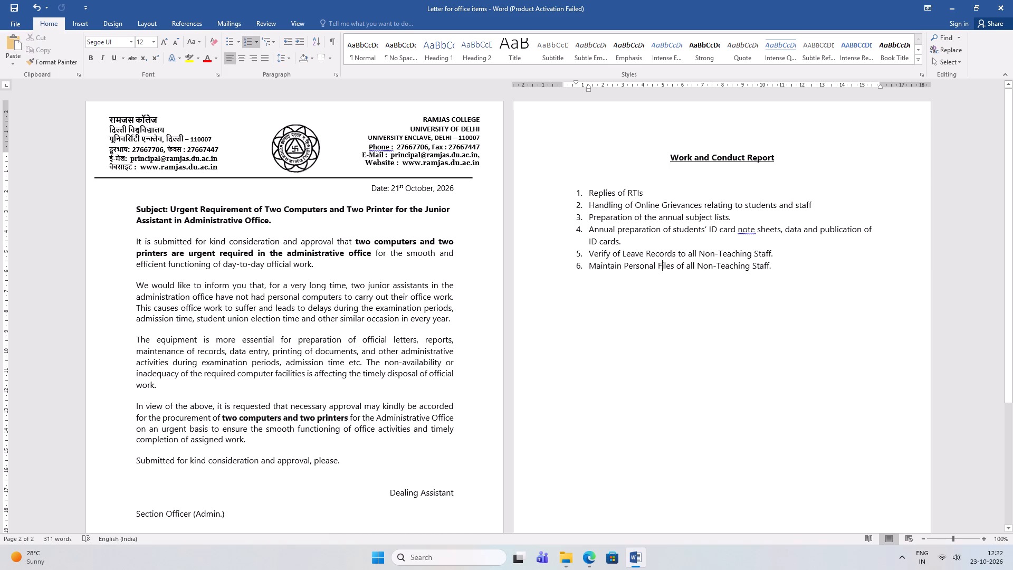
Justify all six items of the numbered duty list under the Work and Conduct Report heading.
{"action": "left_click_drag", "start_coordinate": [574, 179], "coordinate": [777, 278]}
{"action": "key", "text": "ctrl+j"}
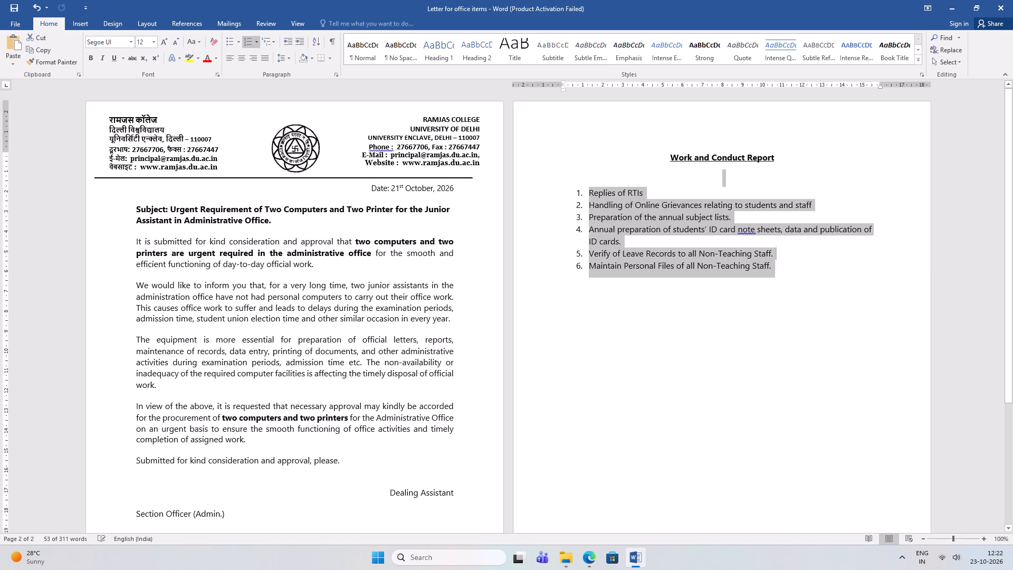
{"action": "left_click", "coordinate": [744, 302]}
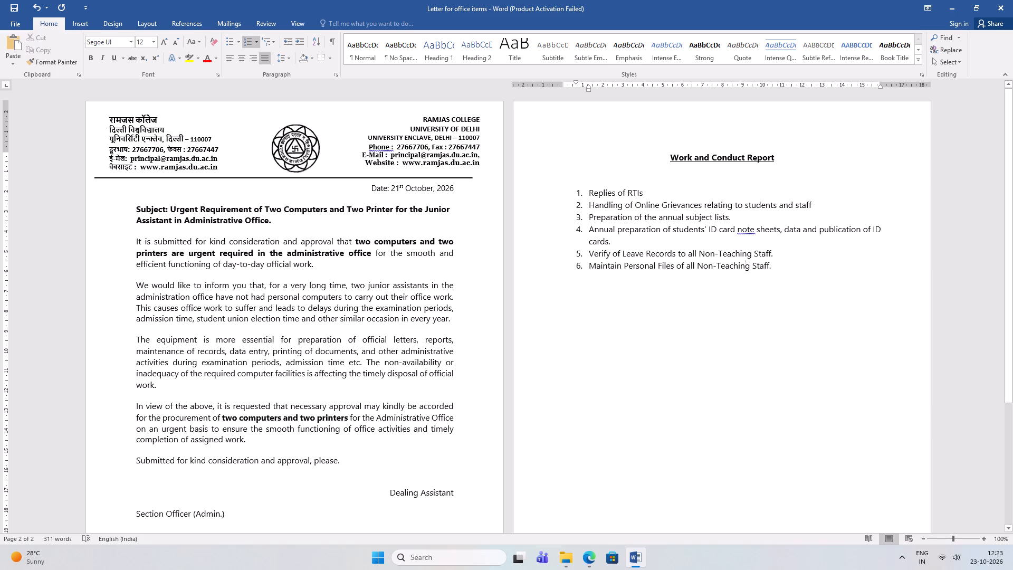
Add a seventh list item reading "Prepare Authority Letter in absence of" followed by the male colleague's name with the title "Mr.".
{"action": "left_click", "coordinate": [799, 271]}
{"action": "key", "text": "Return"}
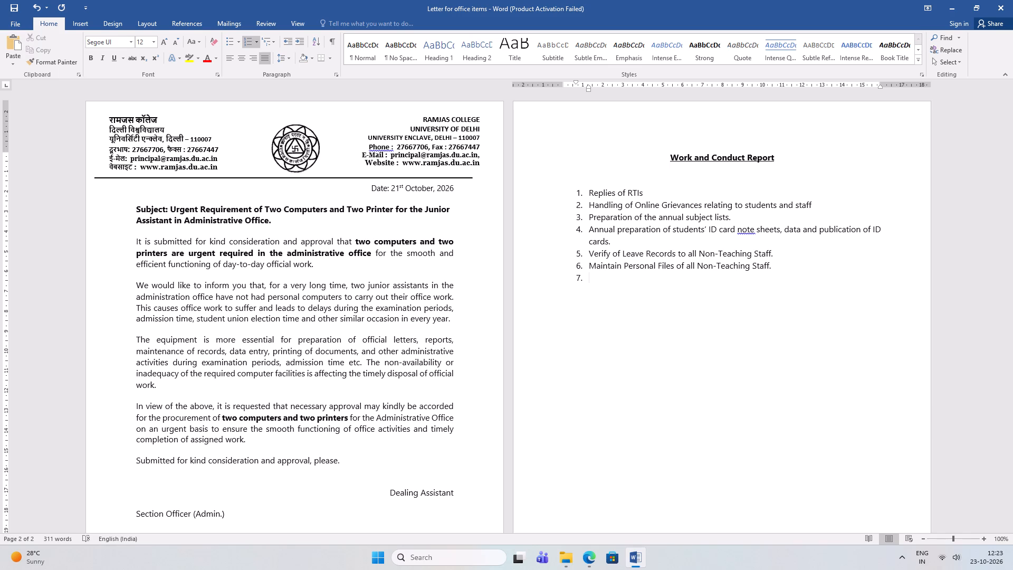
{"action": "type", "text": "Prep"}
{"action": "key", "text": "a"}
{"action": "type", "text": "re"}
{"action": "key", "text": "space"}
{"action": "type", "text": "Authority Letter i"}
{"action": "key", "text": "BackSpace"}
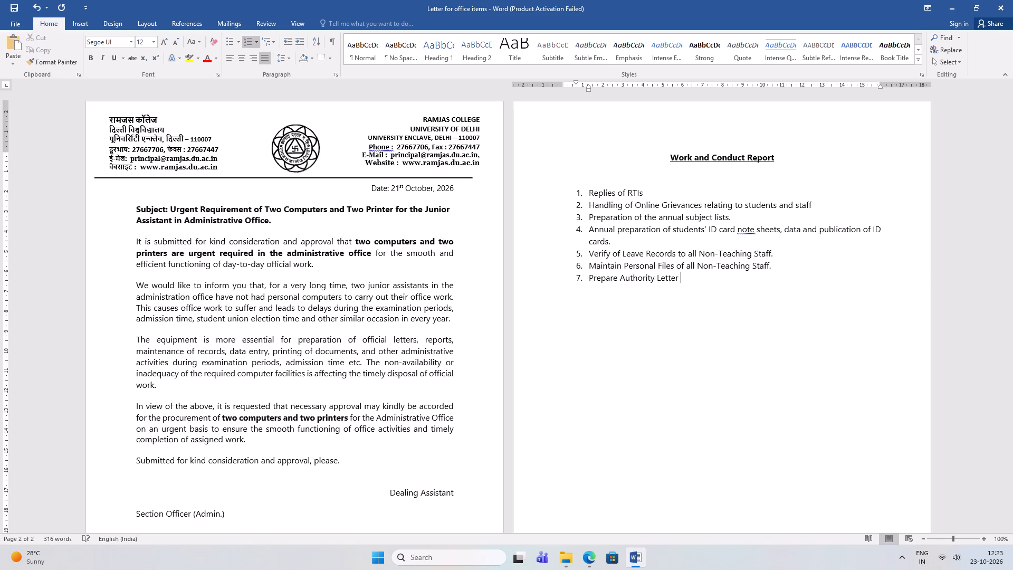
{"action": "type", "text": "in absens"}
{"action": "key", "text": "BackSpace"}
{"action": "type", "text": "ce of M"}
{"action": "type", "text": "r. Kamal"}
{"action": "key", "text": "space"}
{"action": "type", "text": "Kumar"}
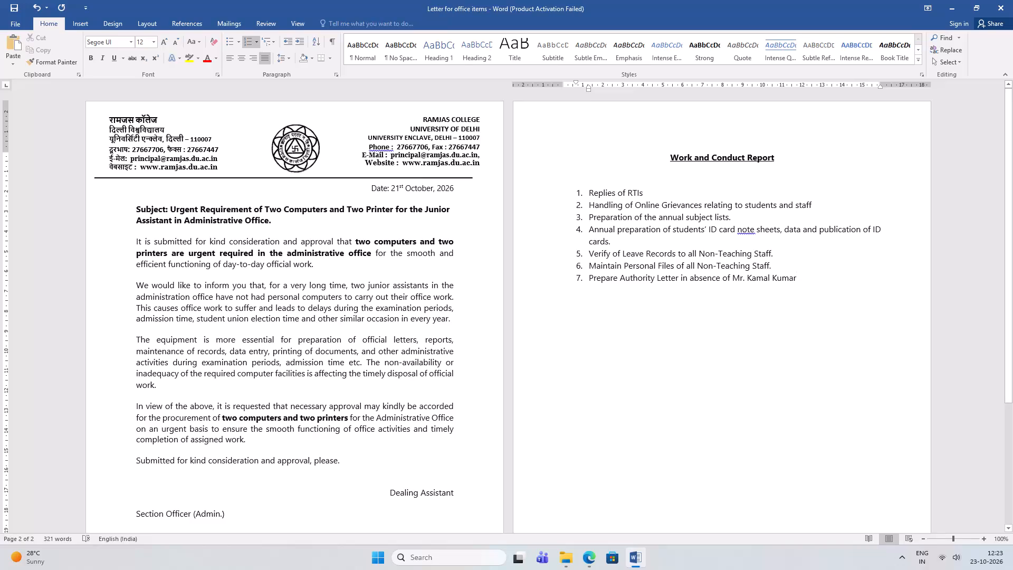
Insert "the" before "absence" in the seventh item and end the item with a full stop.
{"action": "left_click", "coordinate": [691, 278]}
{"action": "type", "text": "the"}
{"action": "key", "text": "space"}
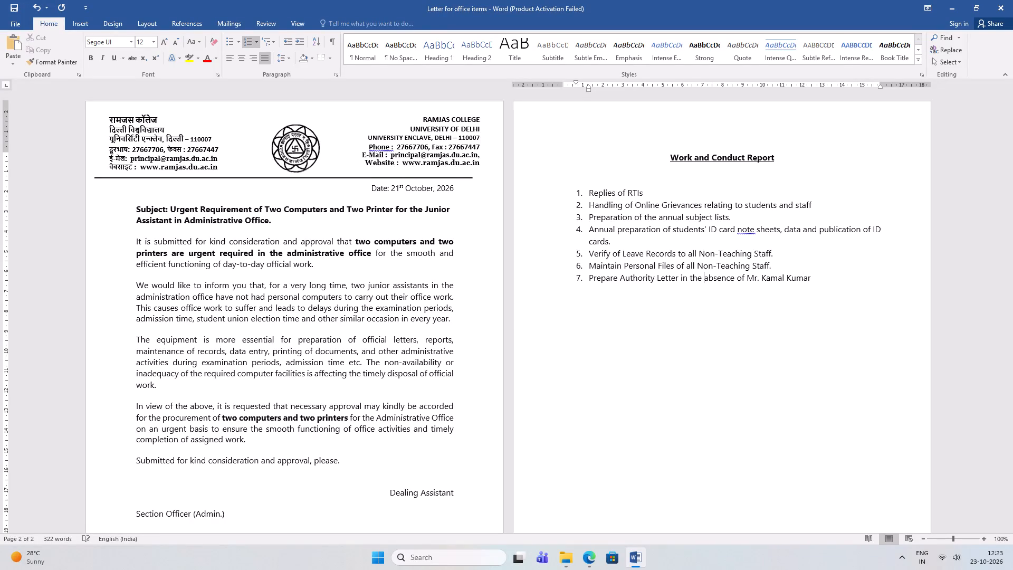
{"action": "left_click", "coordinate": [816, 279]}
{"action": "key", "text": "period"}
Insert "for cash less services" after "Authority Letter" in the seventh item, and save the document.
{"action": "left_click", "coordinate": [680, 279]}
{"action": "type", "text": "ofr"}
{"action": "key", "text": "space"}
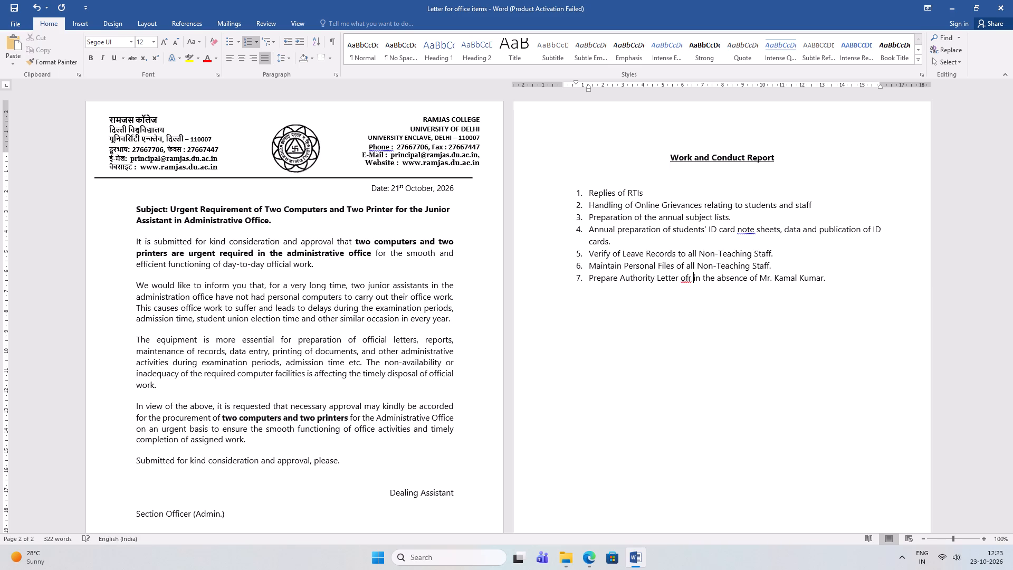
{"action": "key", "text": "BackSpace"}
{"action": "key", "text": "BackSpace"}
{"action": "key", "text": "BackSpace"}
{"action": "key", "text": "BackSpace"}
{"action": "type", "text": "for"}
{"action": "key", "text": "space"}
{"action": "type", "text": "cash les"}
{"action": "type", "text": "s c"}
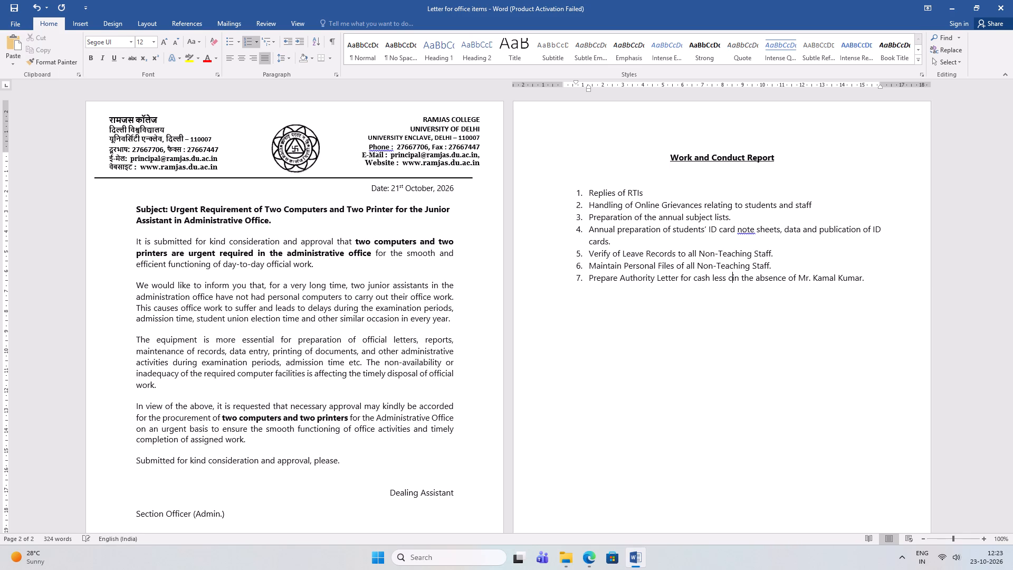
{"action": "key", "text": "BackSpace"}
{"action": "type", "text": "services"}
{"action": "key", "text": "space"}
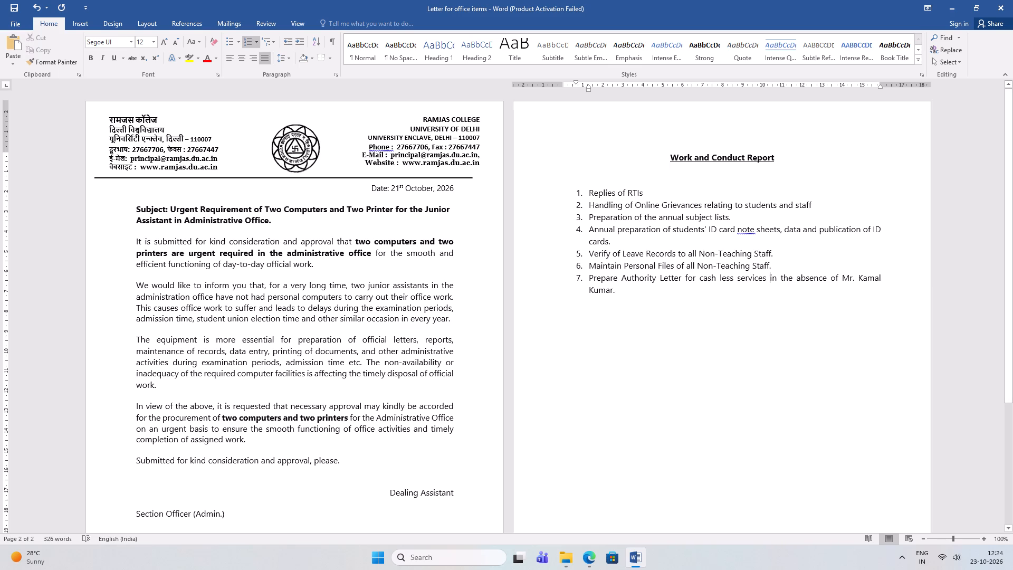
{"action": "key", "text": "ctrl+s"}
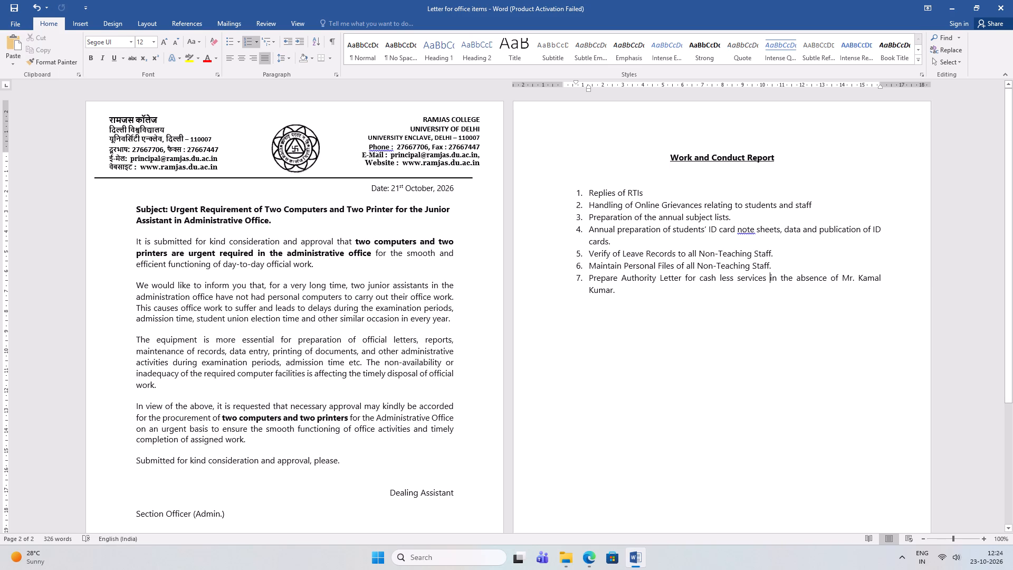
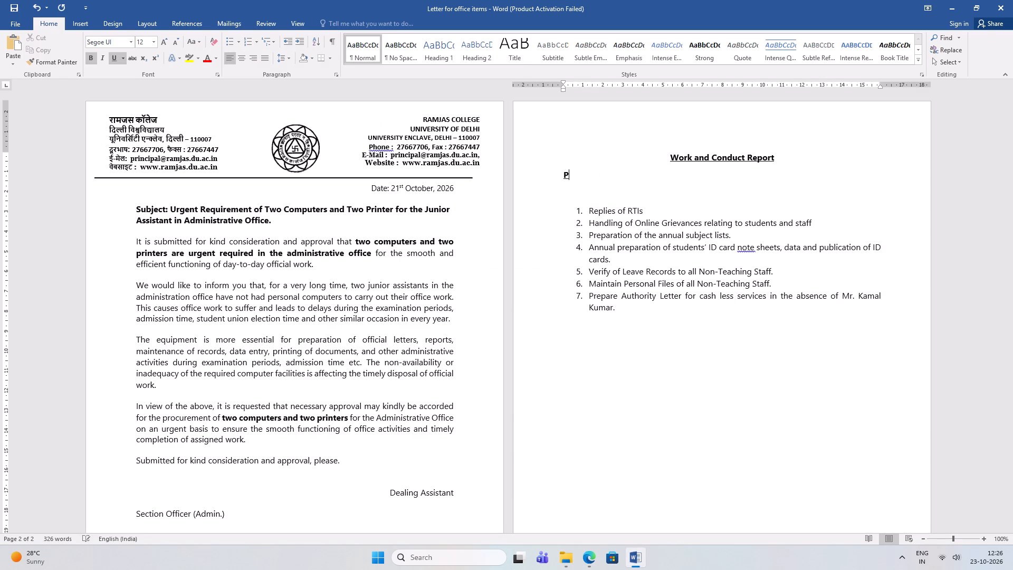
Enter the subheading "Ms. Phoolwati" above the numbered duty list and remove the blank line between them.
{"action": "key", "text": "BackSpace"}
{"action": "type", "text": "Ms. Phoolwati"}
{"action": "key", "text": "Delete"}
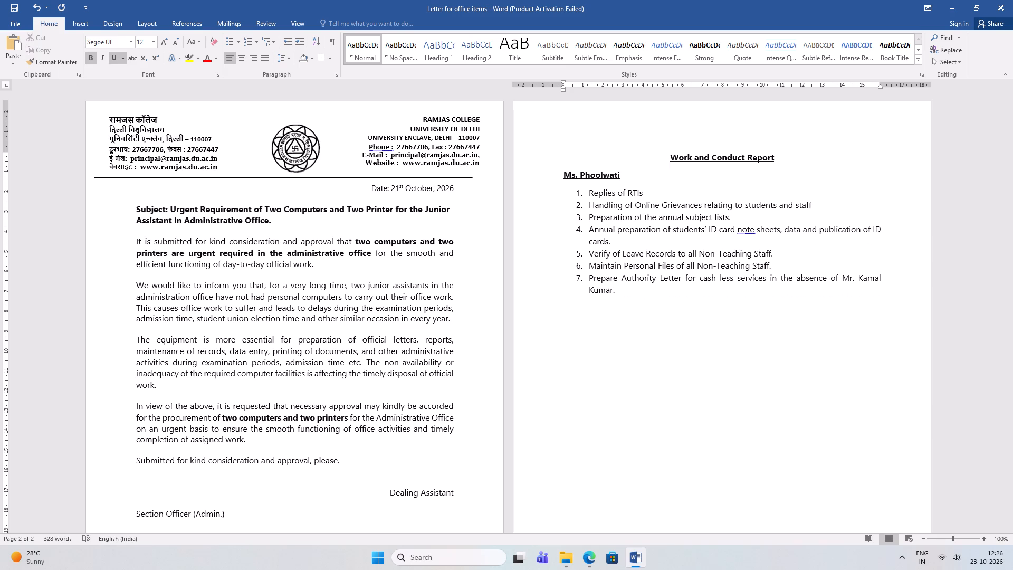
Add "Mr. Aniket" as an unnumbered, unindented line below the seventh duty item.
{"action": "left_click", "coordinate": [687, 312]}
{"action": "key", "text": "Return"}
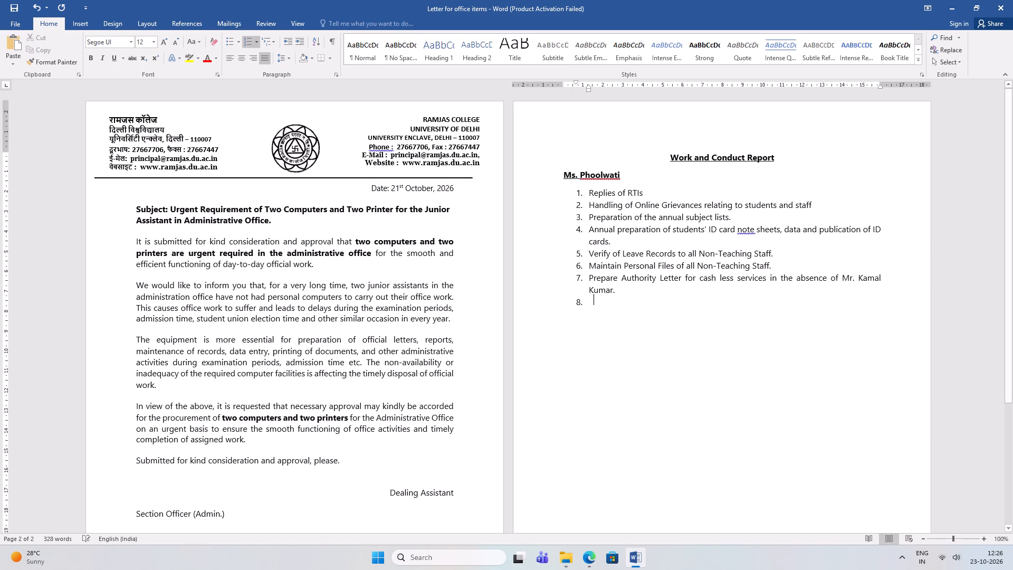
{"action": "key", "text": "BackSpace"}
{"action": "key", "text": "BackSpace"}
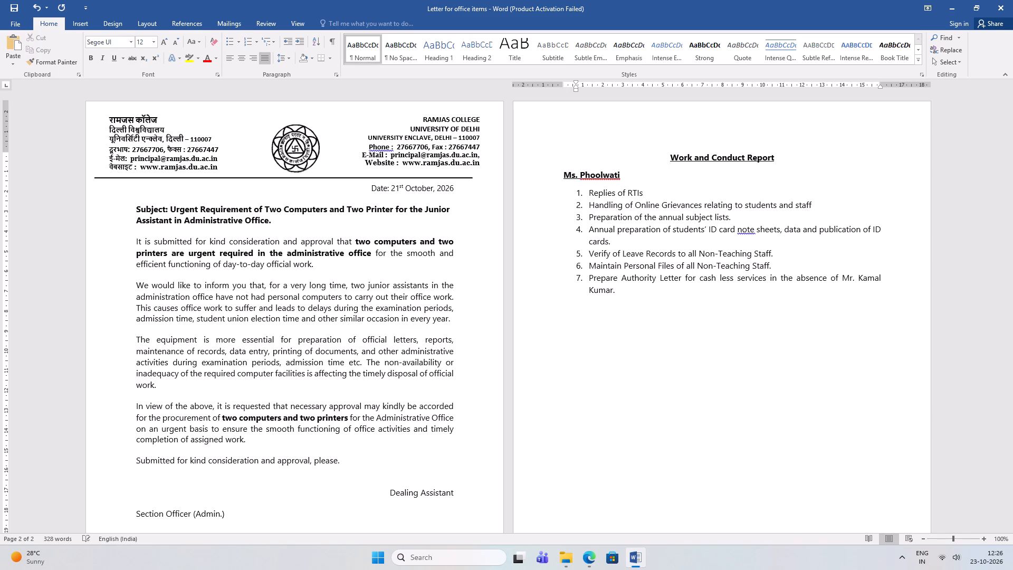
{"action": "key", "text": "BackSpace"}
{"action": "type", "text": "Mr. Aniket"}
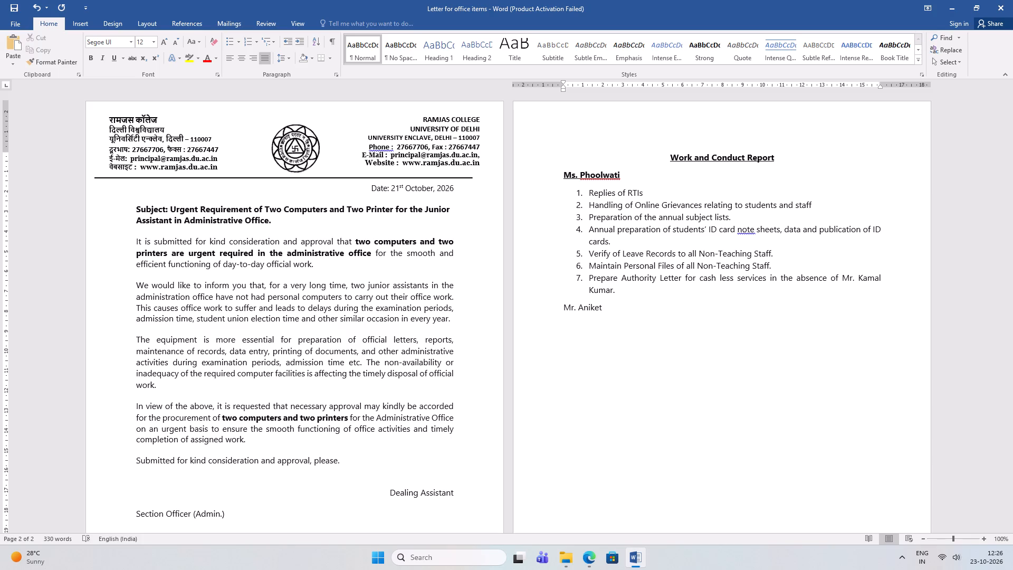
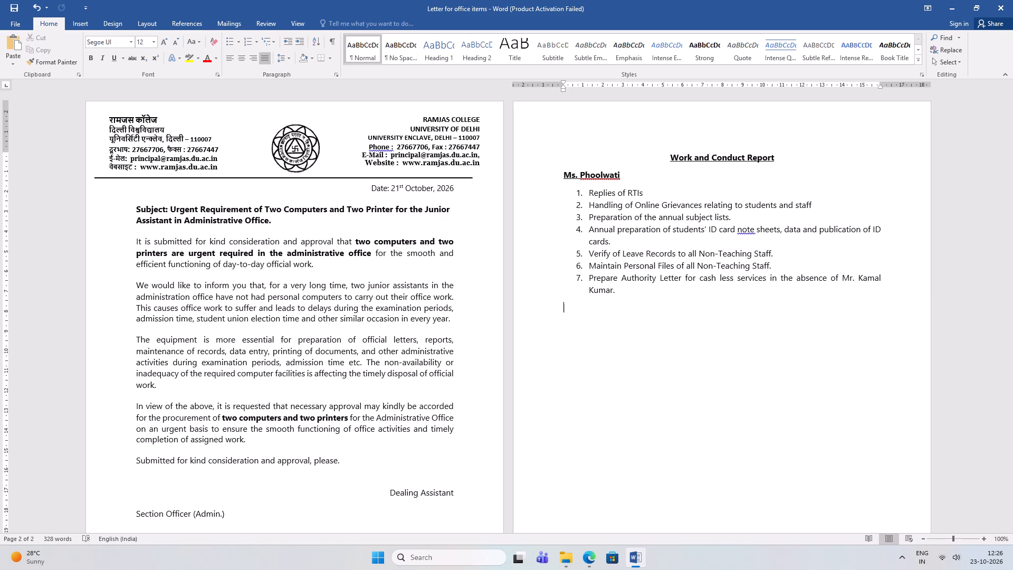
Set the document's print range to page 2 only, the page holding the Work and Conduct Report.
{"action": "key", "text": "ctrl+p"}
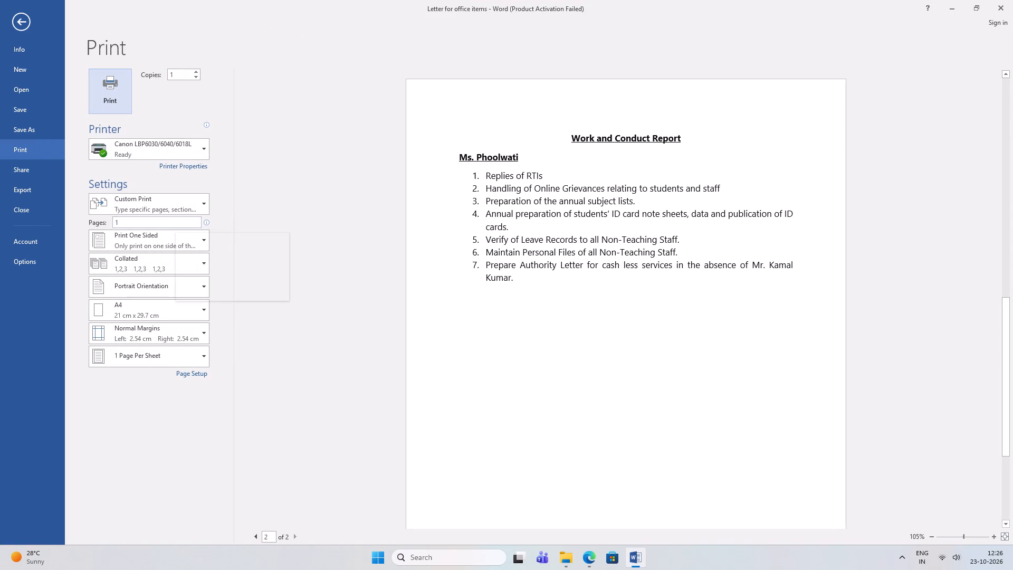
{"action": "left_click", "coordinate": [160, 222]}
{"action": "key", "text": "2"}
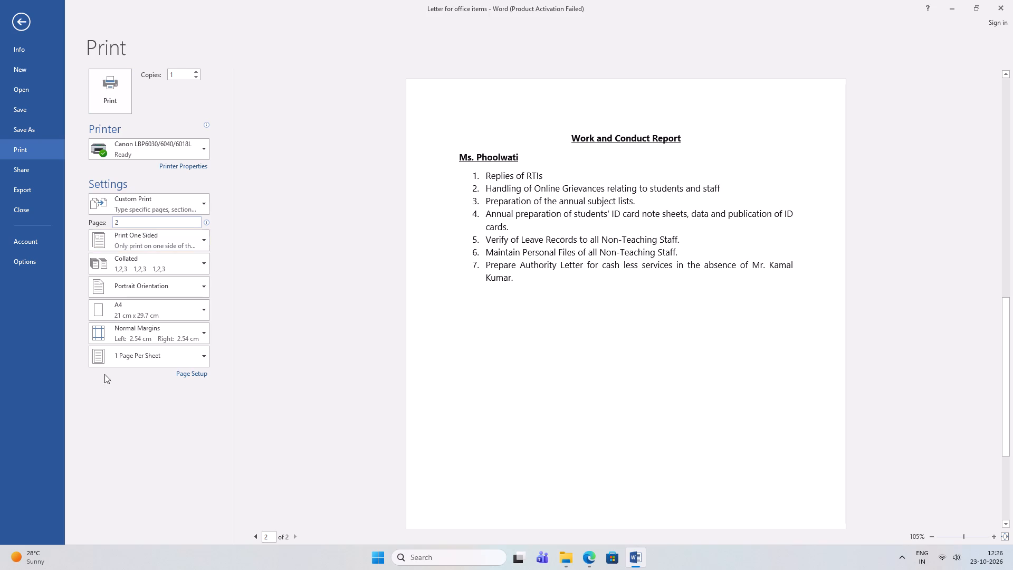
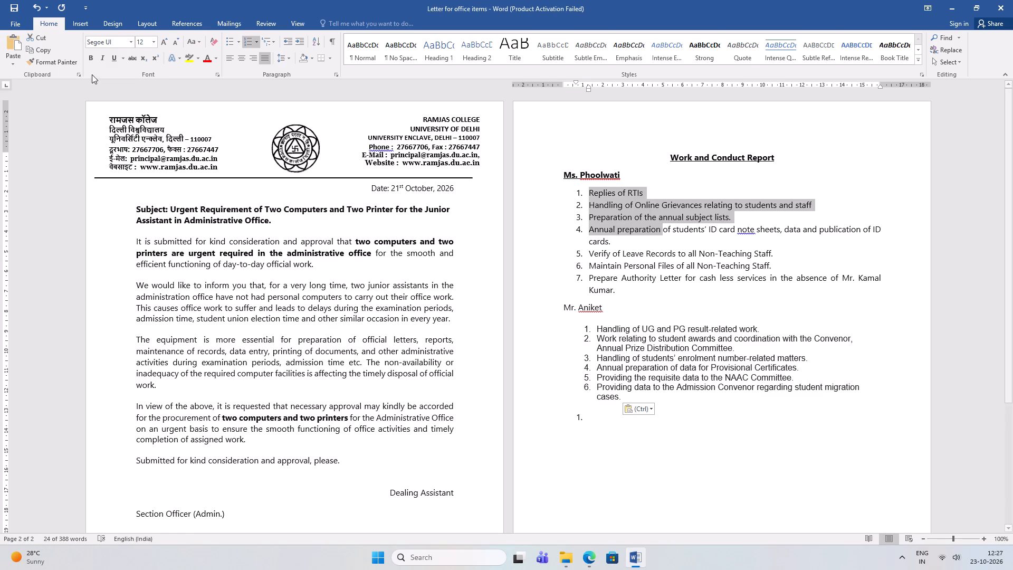
Copy the formatting of Ms. Phoolwati's duty list onto the six duties under Mr. Aniket with Format Painter.
{"action": "left_click", "coordinate": [73, 62]}
{"action": "left_click_drag", "start_coordinate": [580, 322], "coordinate": [650, 389]}
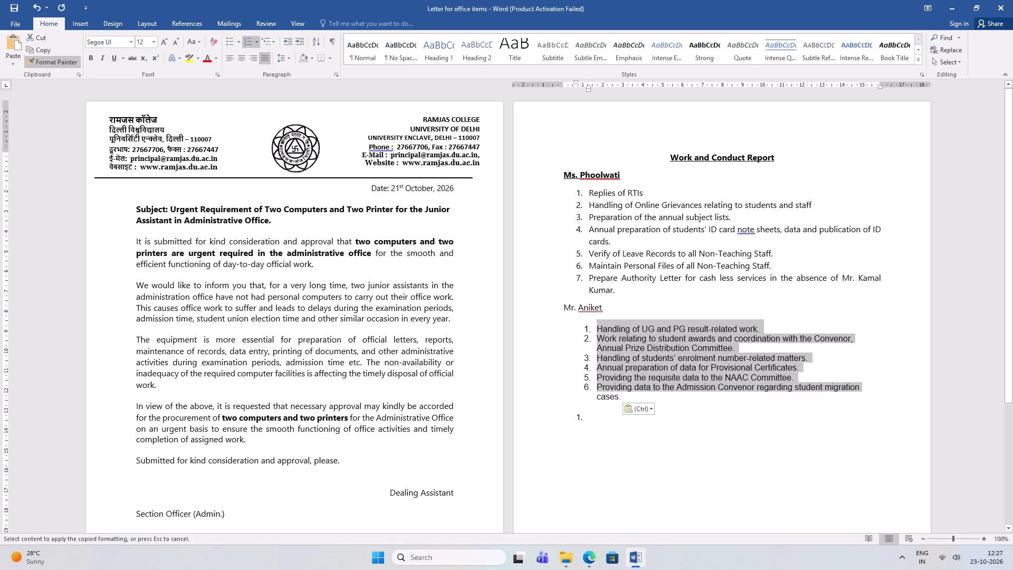
{"action": "left_click_drag", "start_coordinate": [650, 389], "coordinate": [656, 396]}
Remove the number from the empty item below the last duty under Mr. Aniket.
{"action": "left_click", "coordinate": [655, 418]}
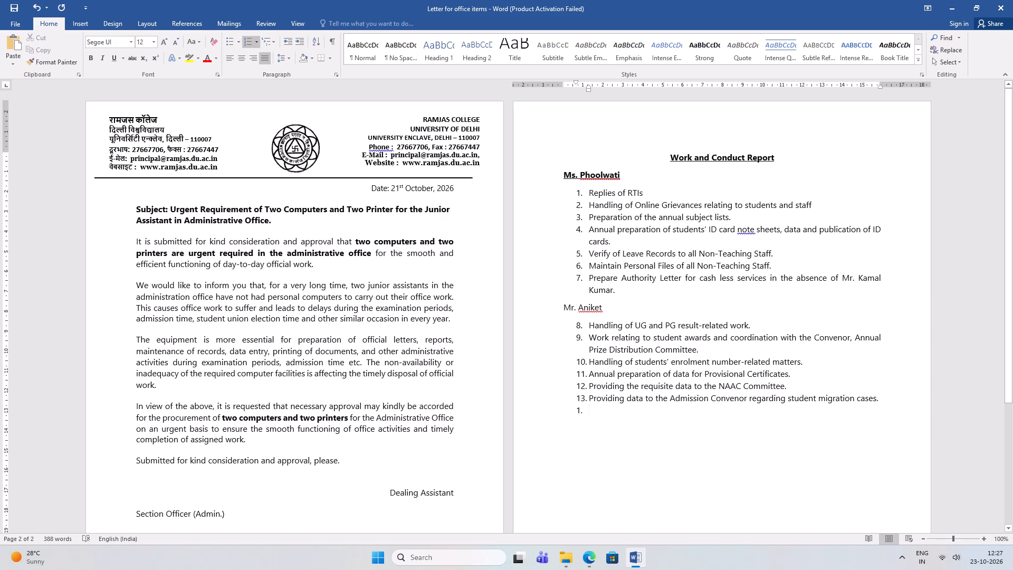
{"action": "key", "text": "BackSpace"}
{"action": "key", "text": "BackSpace"}
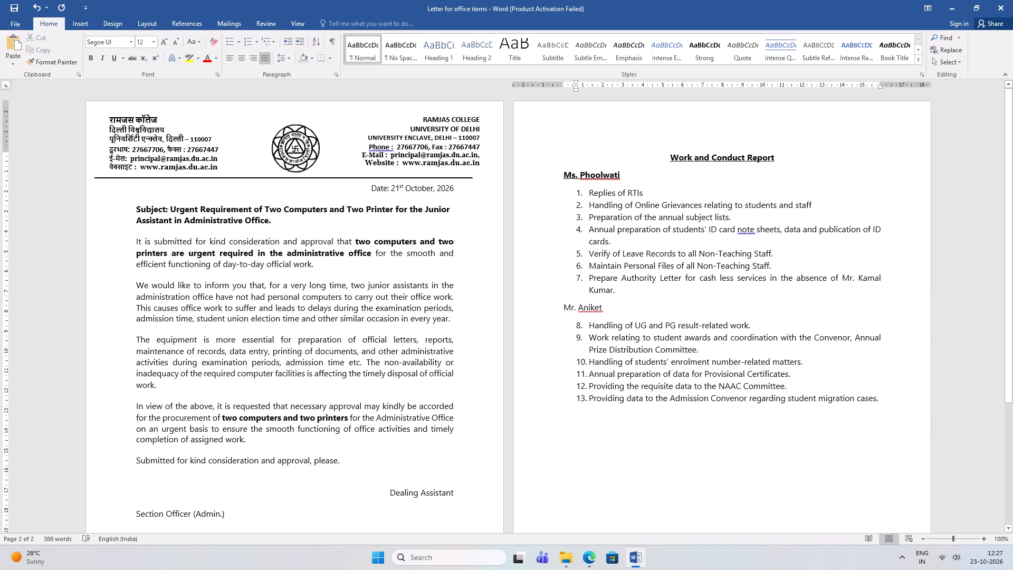
Restart the numbering of Mr. Aniket's duty list at 1, beginning with "Handling of UG and PG result-related work.".
{"action": "left_click", "coordinate": [581, 329]}
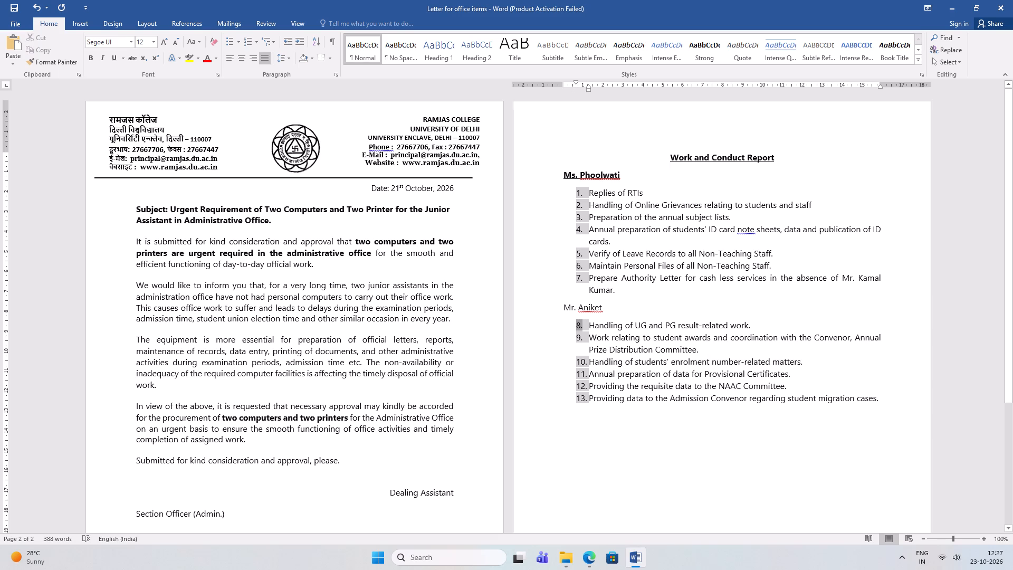
{"action": "key", "text": "Right"}
{"action": "key", "text": "Left"}
{"action": "key", "text": "Right"}
{"action": "key", "text": "BackSpace"}
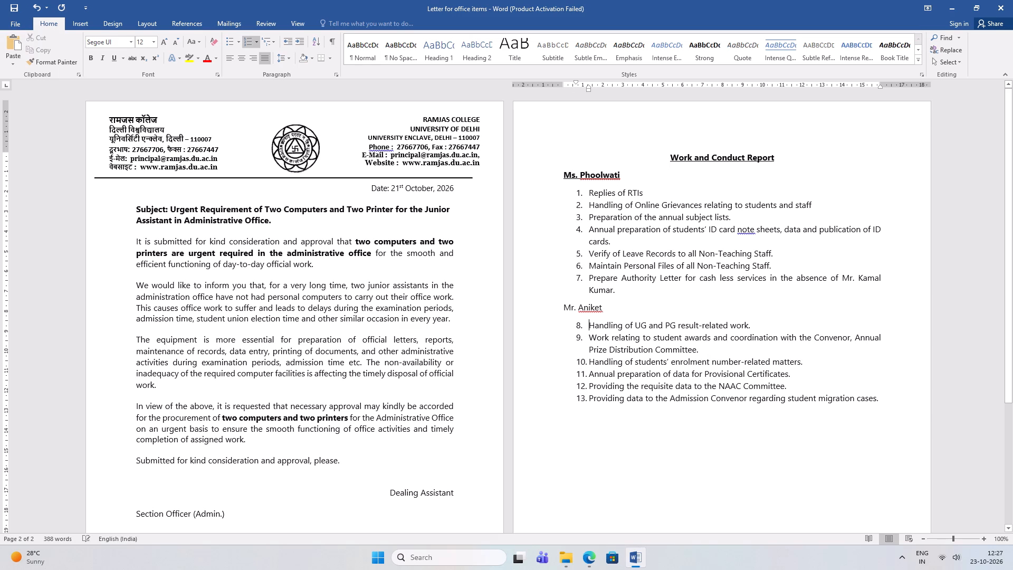
{"action": "key", "text": "BackSpace"}
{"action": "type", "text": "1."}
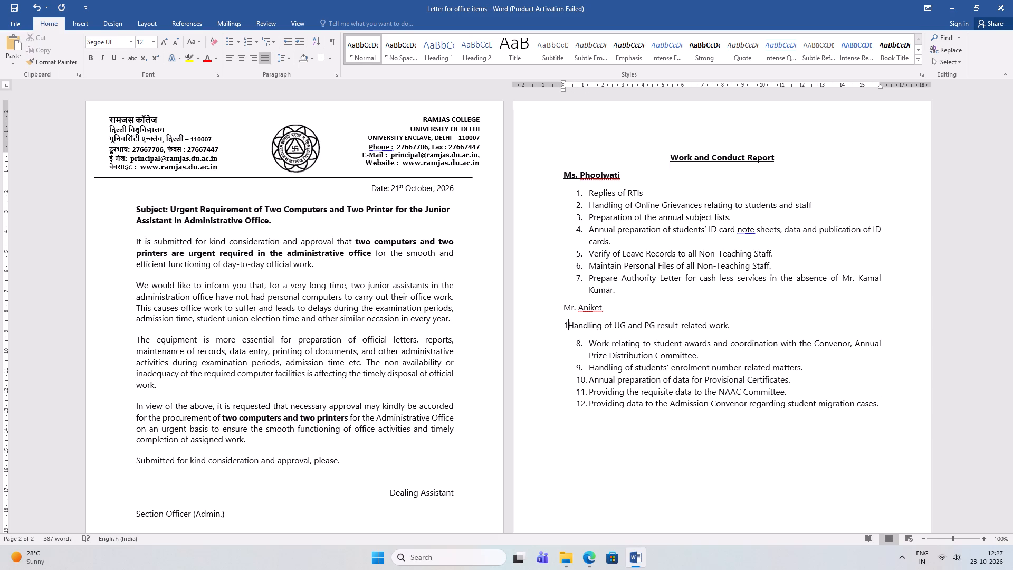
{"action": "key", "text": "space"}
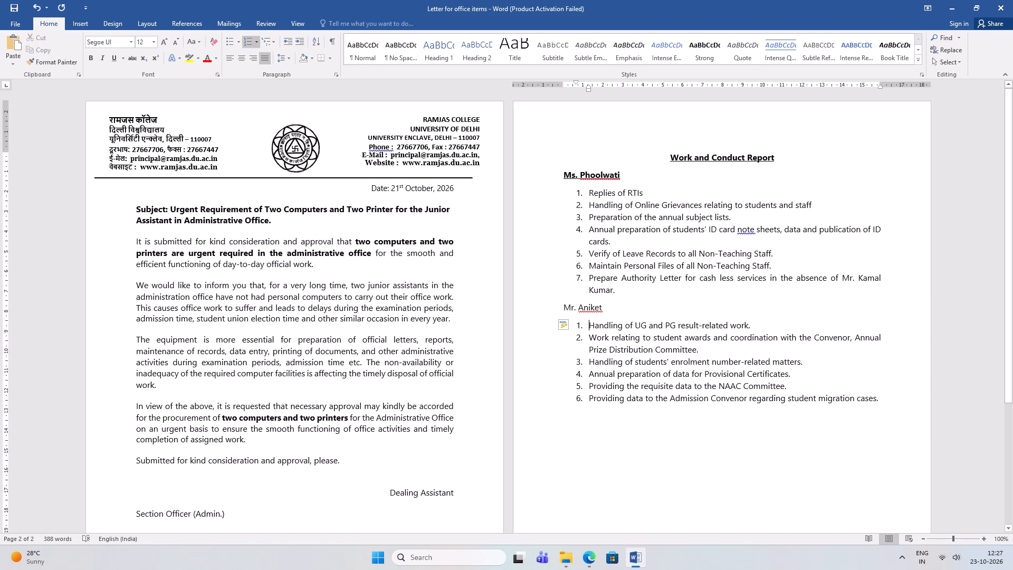
Make the "Mr. Aniket" subheading bold.
{"action": "left_click_drag", "start_coordinate": [564, 305], "coordinate": [602, 309]}
{"action": "key", "text": "ctrl+b"}
{"action": "left_click", "coordinate": [671, 305]}
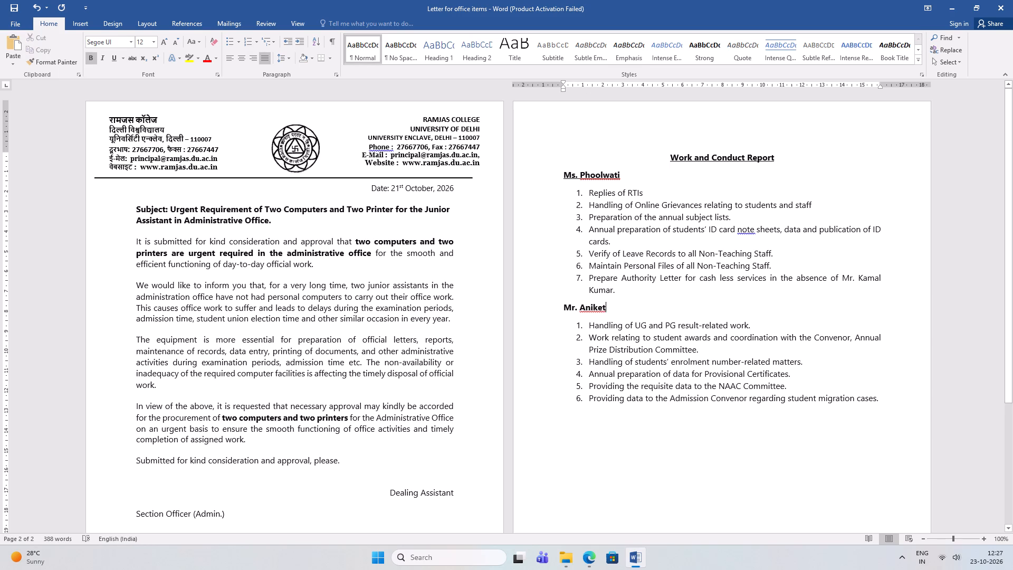
Remove the underline from the "Ms. Phoolwati" subheading and save the document.
{"action": "left_click_drag", "start_coordinate": [560, 174], "coordinate": [630, 175]}
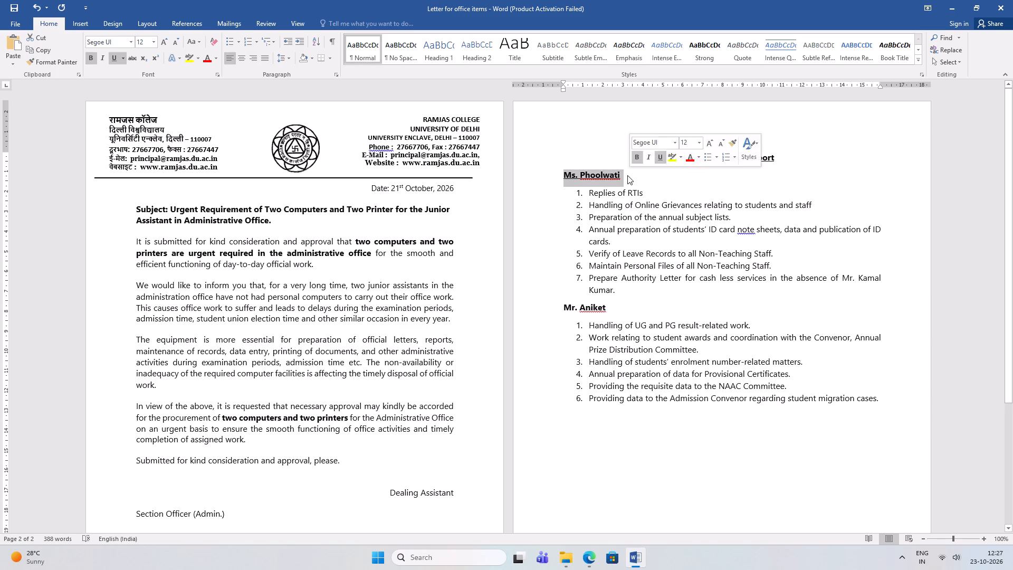
{"action": "key", "text": "ctrl+u"}
{"action": "key", "text": "ctrl+s"}
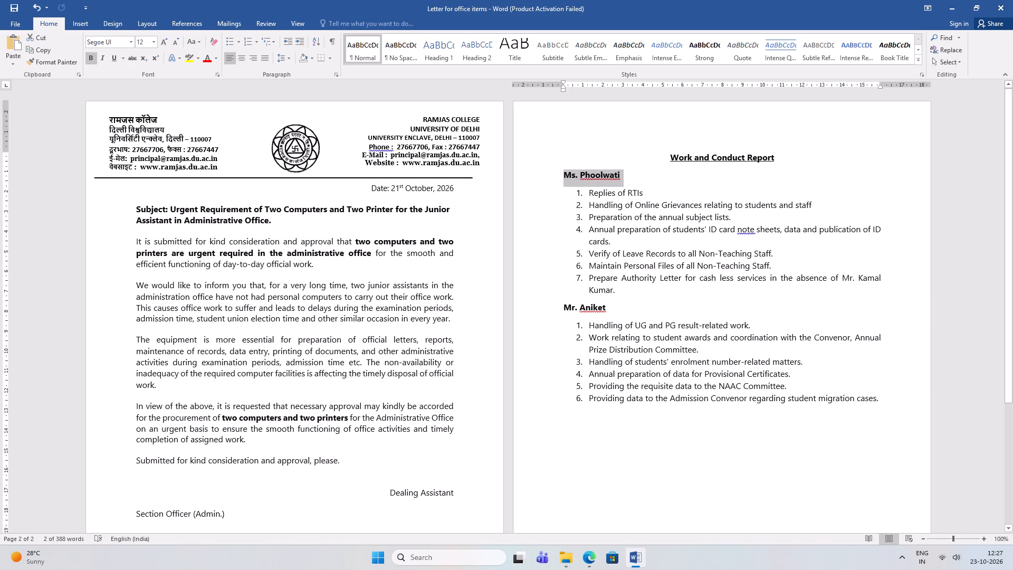
{"action": "left_click_drag", "start_coordinate": [646, 321], "coordinate": [641, 299]}
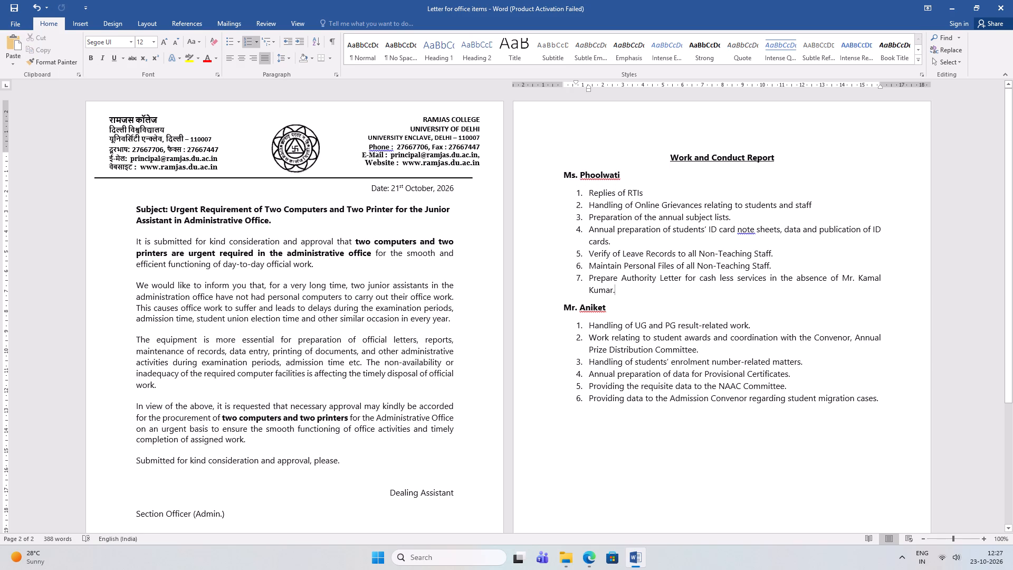
Toggle justified alignment on the six duty items under Mr. Aniket.
{"action": "left_click_drag", "start_coordinate": [588, 327], "coordinate": [888, 404]}
{"action": "key", "text": "ctrl+j"}
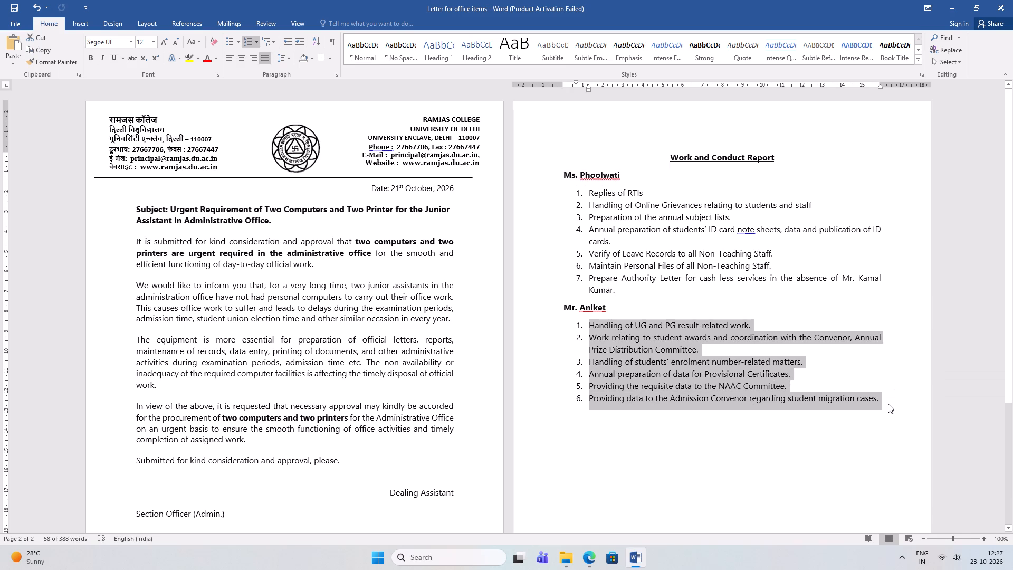
{"action": "left_click", "coordinate": [918, 432]}
Start a new unnumbered paragraph directly after the sixth duty under Mr. Aniket.
{"action": "left_click", "coordinate": [896, 402]}
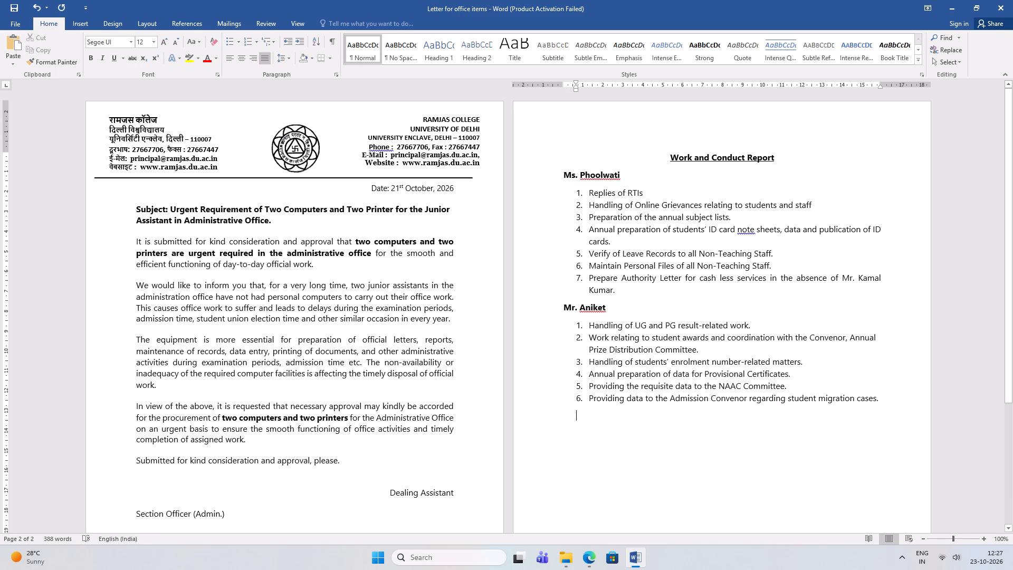
{"action": "key", "text": "Return"}
{"action": "key", "text": "Return"}
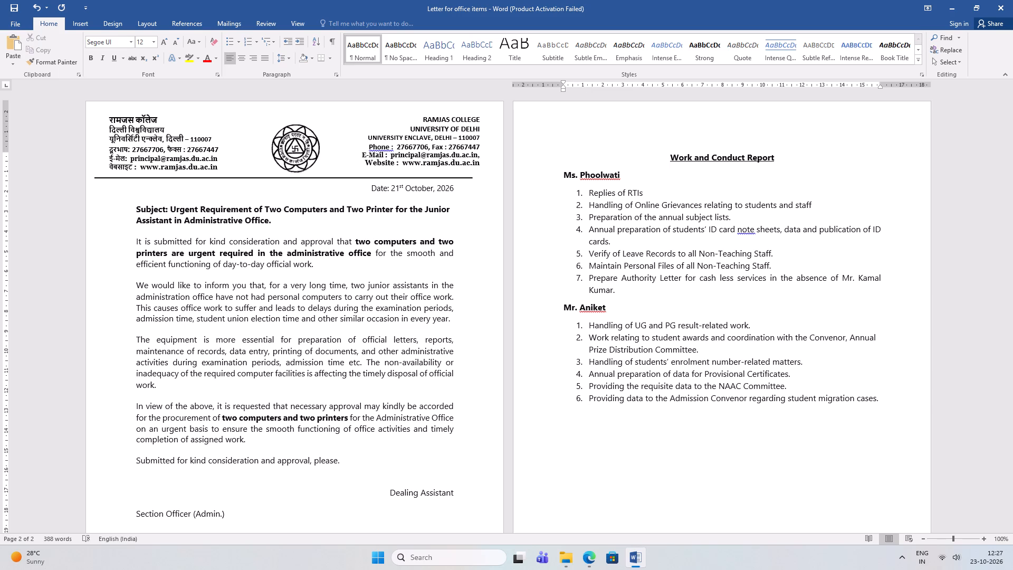
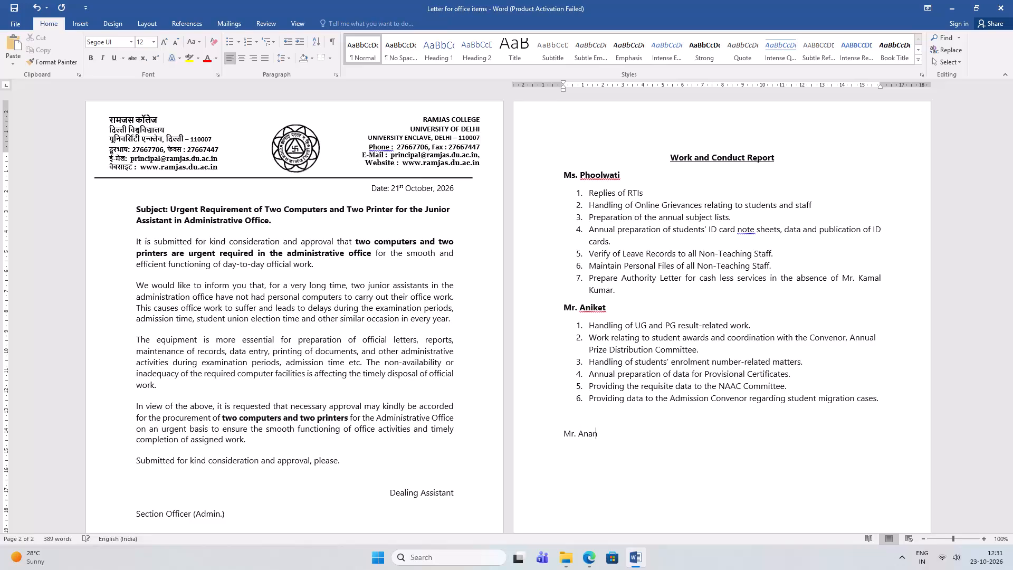
Correct the ending of the third staff member's name below the second duty list so it reads "Mr. Anand".
{"action": "key", "text": "BackSpace"}
{"action": "key", "text": "BackSpace"}
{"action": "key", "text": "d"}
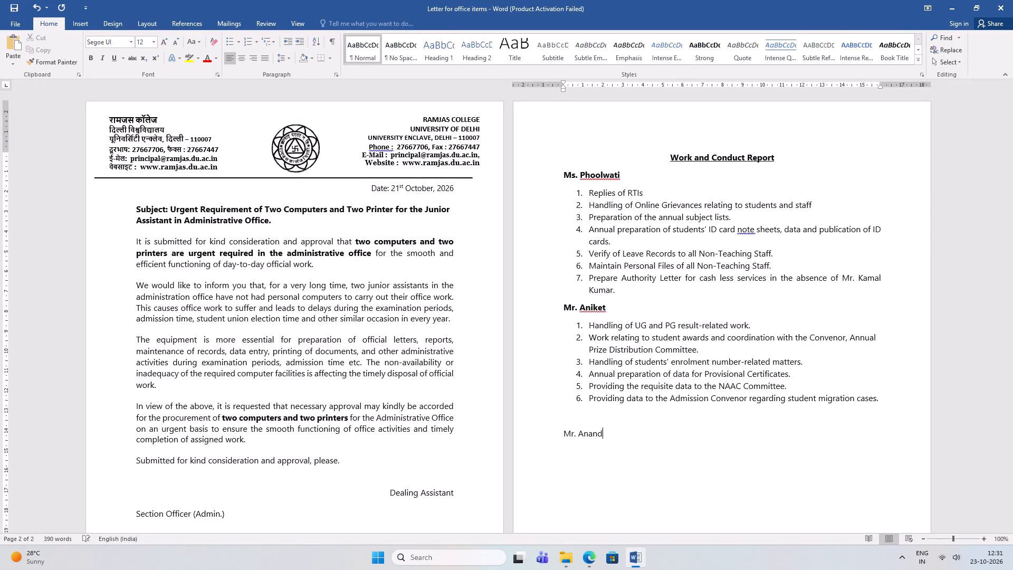
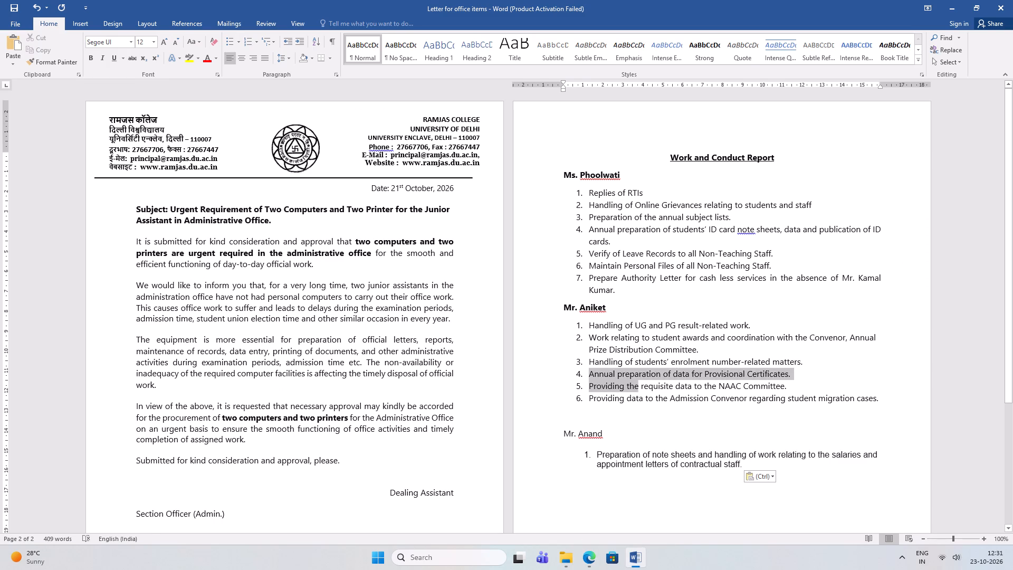
Use Format Painter to copy the formatting of Mr. Aniket's list items onto the duty item under Mr. Anand.
{"action": "left_click_drag", "start_coordinate": [634, 393], "coordinate": [639, 396]}
{"action": "left_click", "coordinate": [61, 62]}
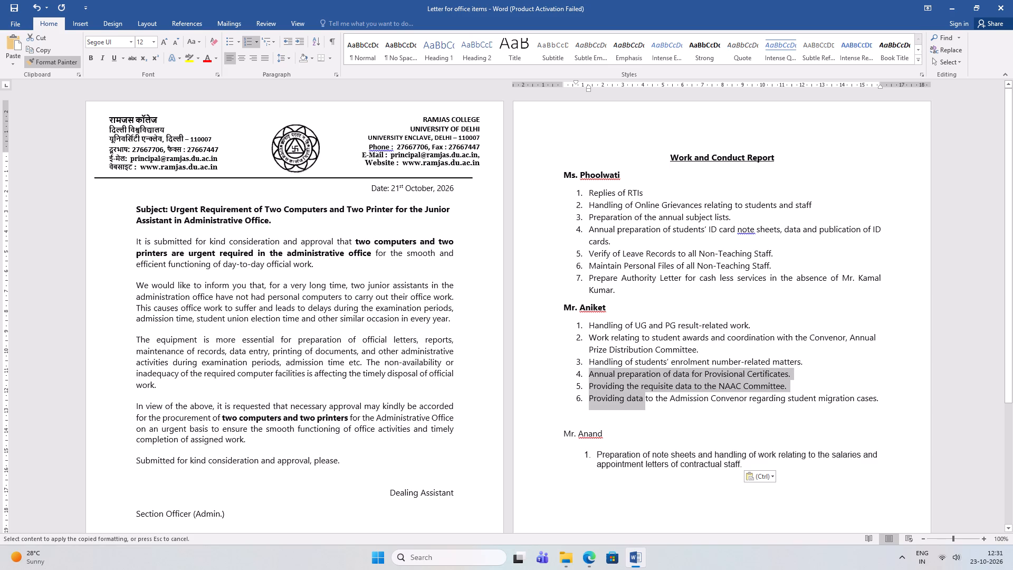
{"action": "left_click_drag", "start_coordinate": [596, 453], "coordinate": [763, 472]}
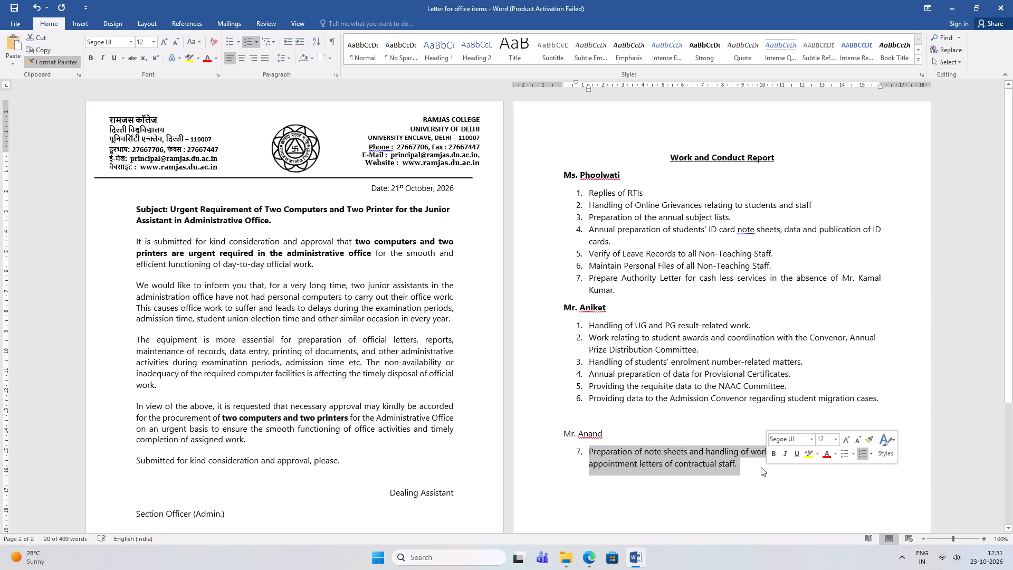
{"action": "left_click", "coordinate": [619, 512]}
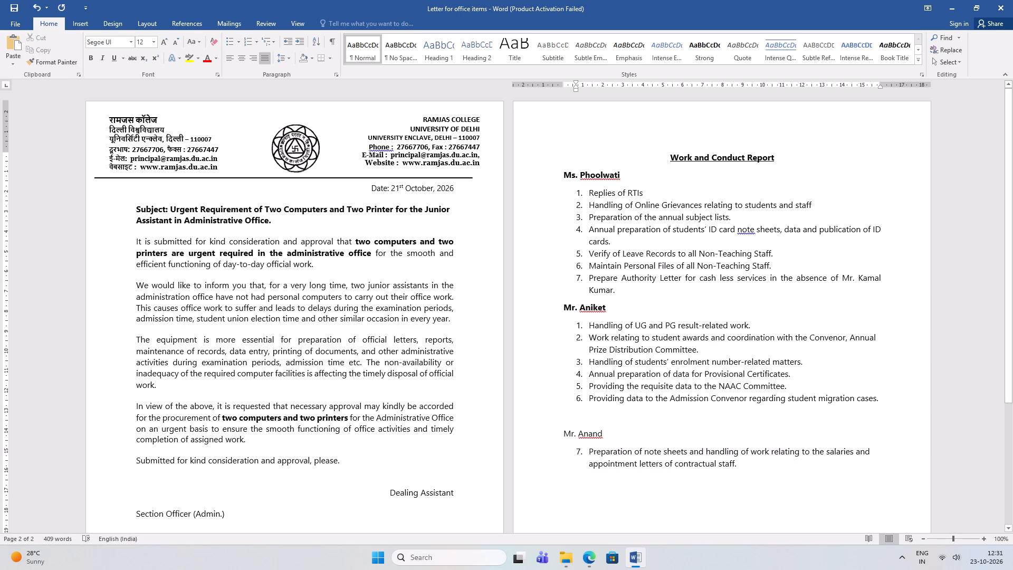
Renumber the note sheets duty item under Mr. Anand as item 1 of its own numbered list.
{"action": "left_click", "coordinate": [580, 449]}
{"action": "key", "text": "Right"}
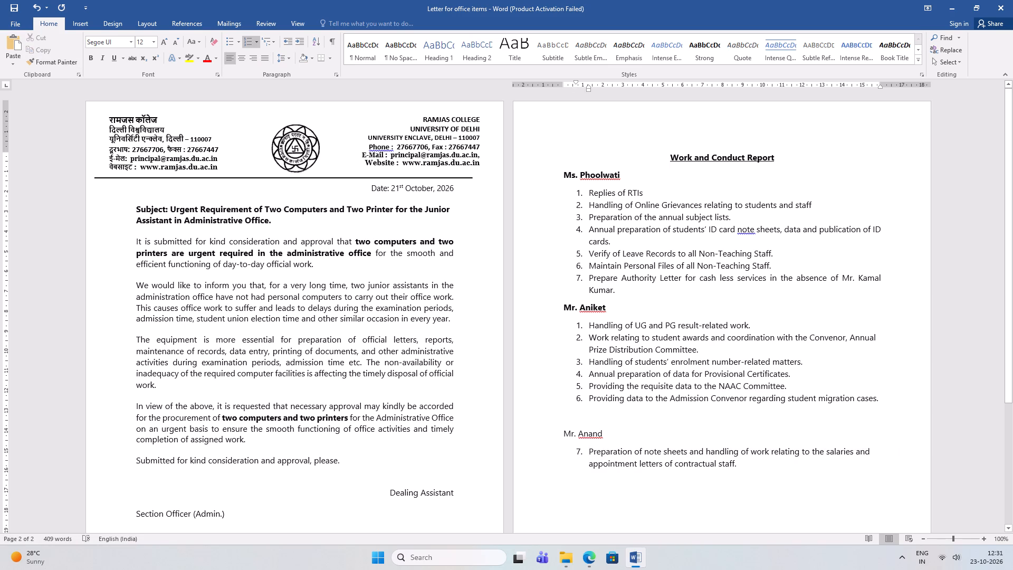
{"action": "key", "text": "BackSpace"}
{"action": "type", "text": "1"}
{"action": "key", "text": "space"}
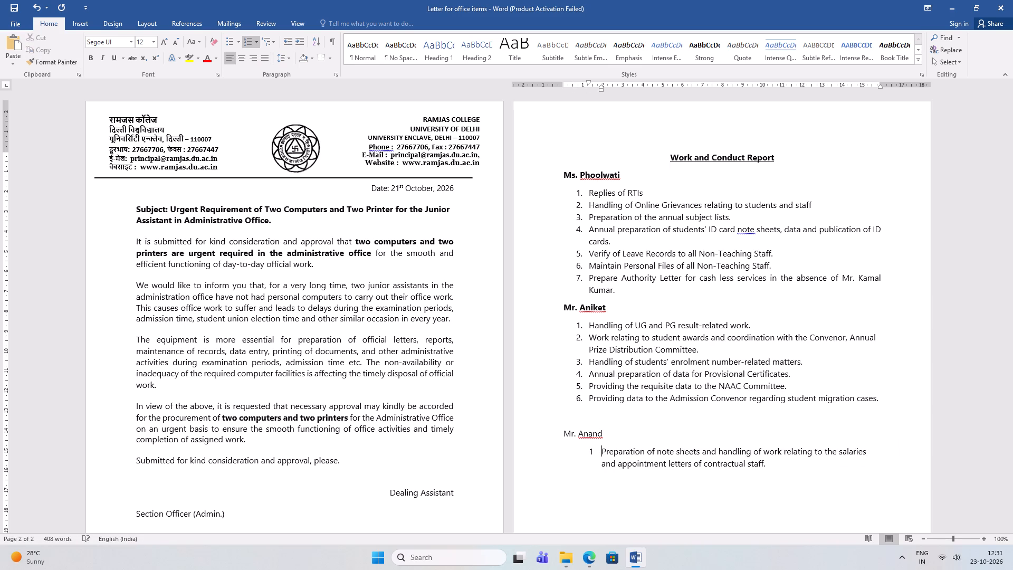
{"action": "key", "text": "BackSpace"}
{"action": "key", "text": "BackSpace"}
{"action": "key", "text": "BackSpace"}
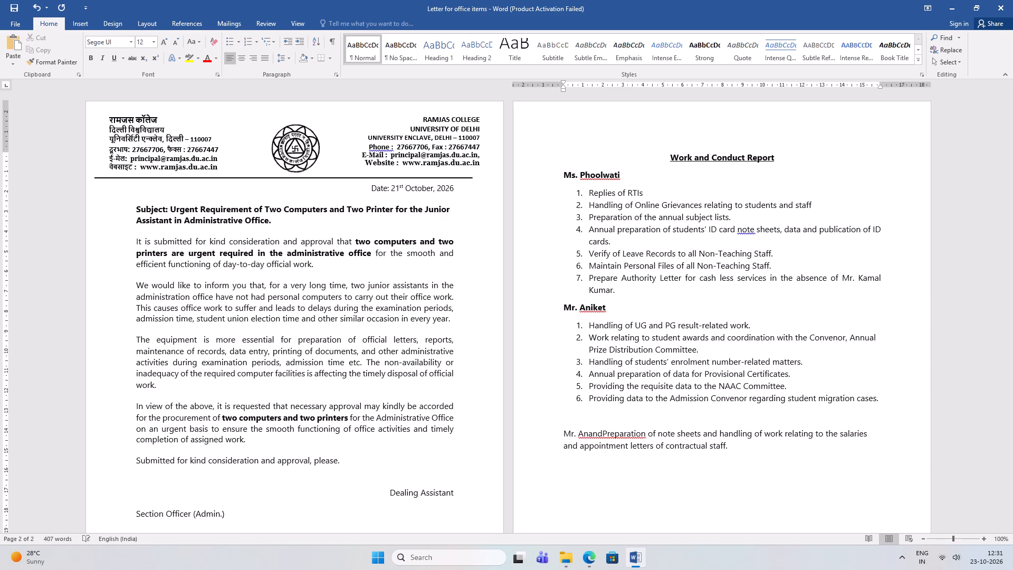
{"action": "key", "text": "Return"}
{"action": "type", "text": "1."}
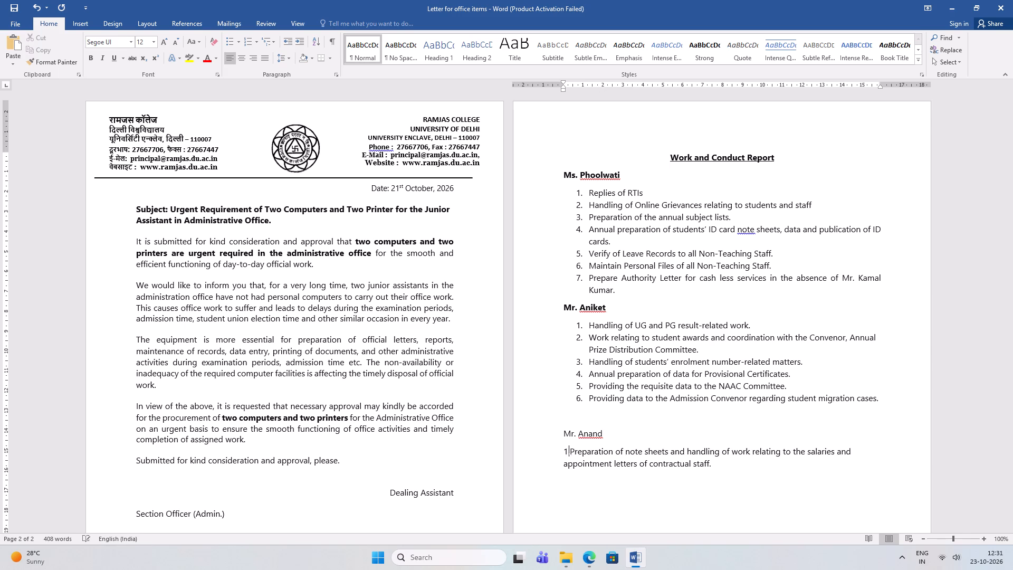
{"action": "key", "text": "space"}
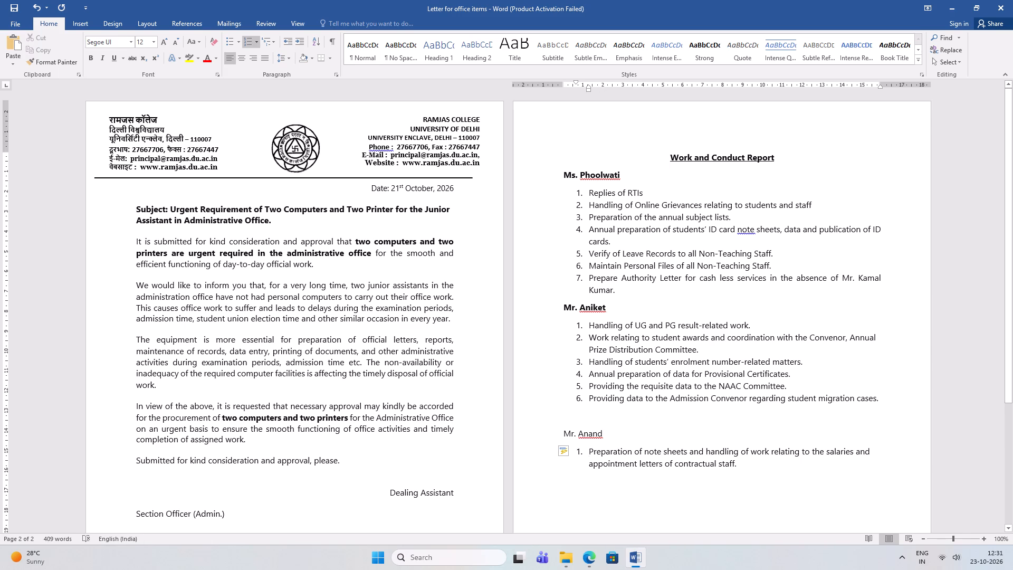
Make the "Mr. Anand" heading bold.
{"action": "left_click_drag", "start_coordinate": [605, 431], "coordinate": [561, 433]}
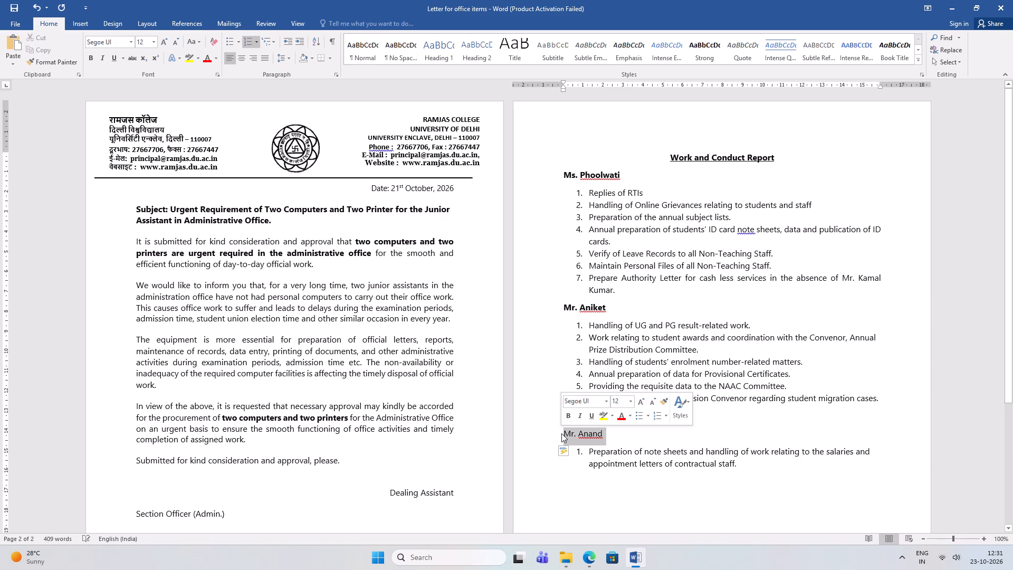
{"action": "key", "text": "ctrl+b"}
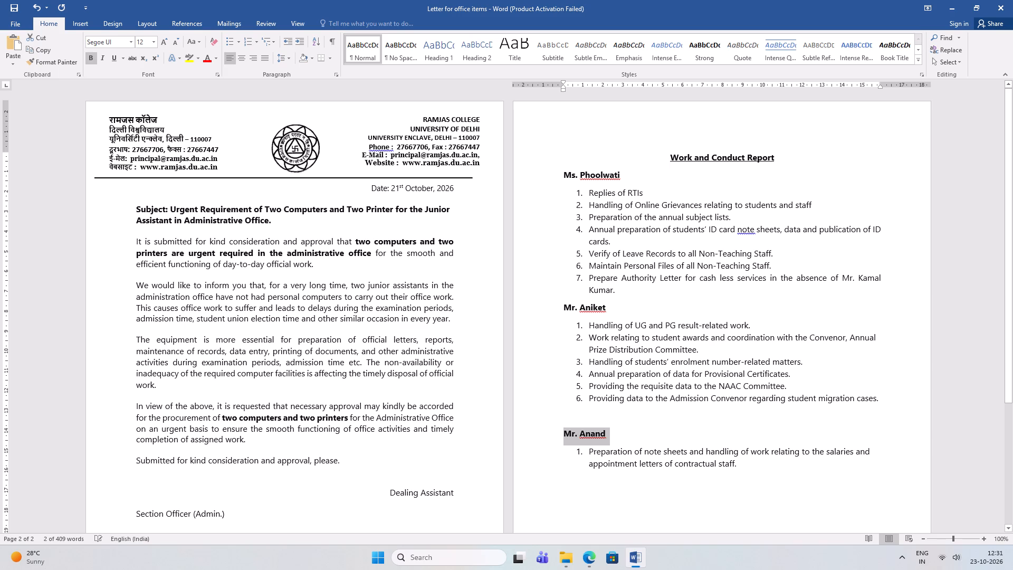
Add an eighth item to Ms. Phoolwati's list reading "Verify of Provisional Certificate for all the students.".
{"action": "left_click", "coordinate": [643, 289]}
{"action": "key", "text": "Return"}
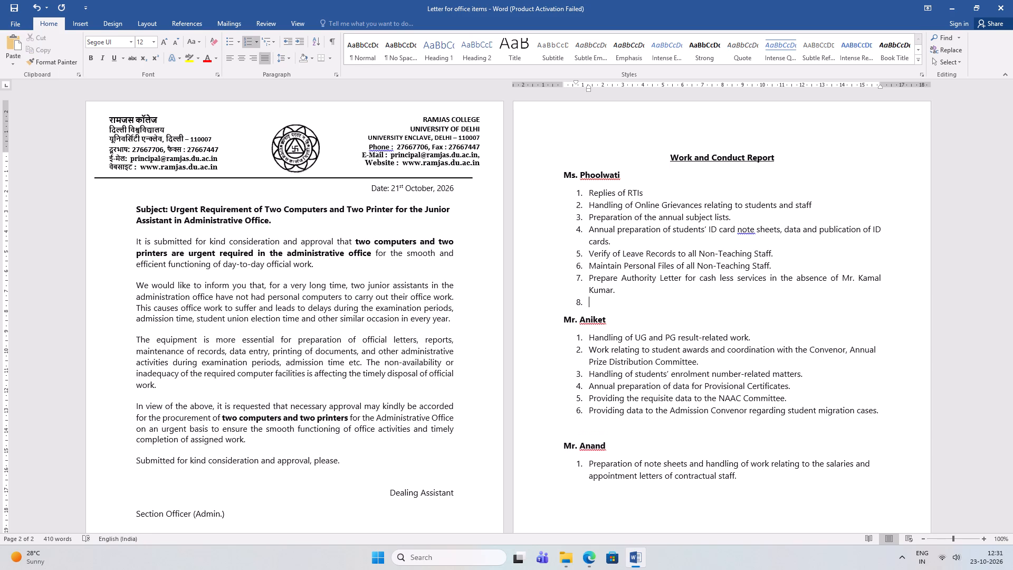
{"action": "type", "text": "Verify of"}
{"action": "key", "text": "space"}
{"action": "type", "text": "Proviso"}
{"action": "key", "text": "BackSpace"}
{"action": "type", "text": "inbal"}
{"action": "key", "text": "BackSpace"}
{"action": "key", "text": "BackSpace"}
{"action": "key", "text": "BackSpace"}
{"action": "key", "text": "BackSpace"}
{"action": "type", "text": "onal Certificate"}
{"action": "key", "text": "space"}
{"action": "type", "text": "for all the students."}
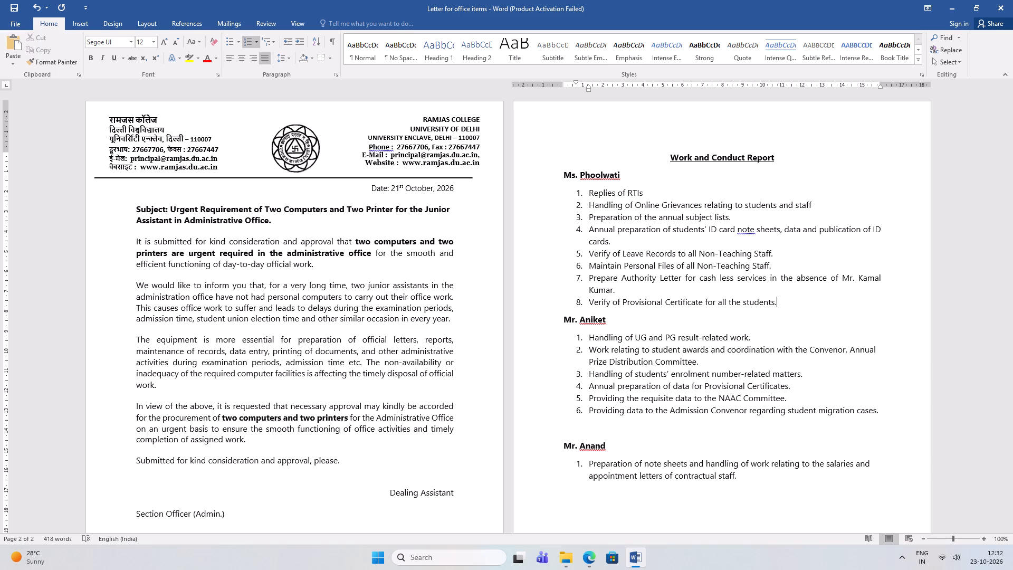
Insert an unnumbered blank line between Ms. Phoolwati's list and the Mr. Aniket heading, and save the document.
{"action": "left_click", "coordinate": [799, 299]}
{"action": "key", "text": "Return"}
{"action": "key", "text": "BackSpace"}
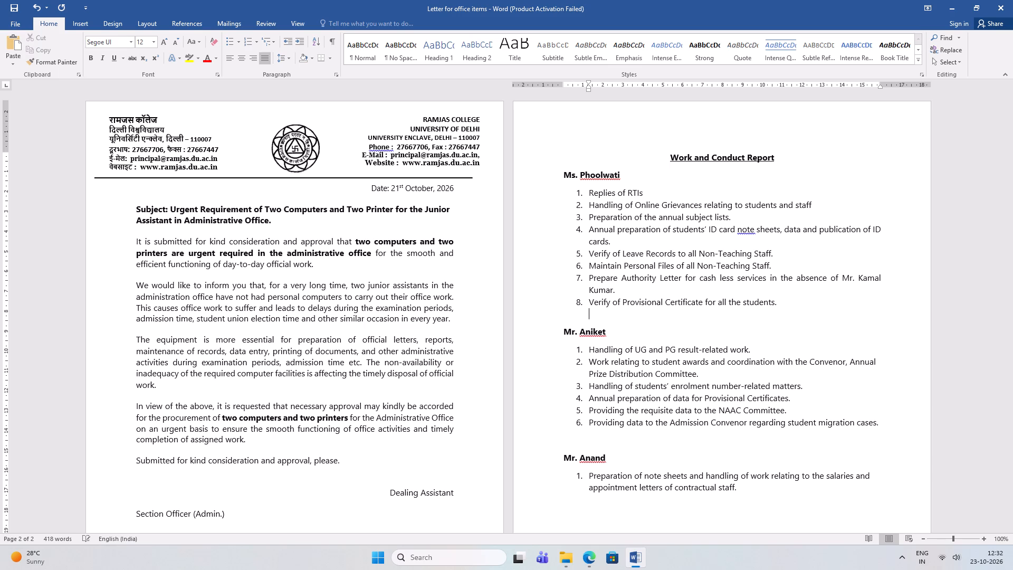
{"action": "key", "text": "ctrl+s"}
{"action": "key", "text": "ctrl+s"}
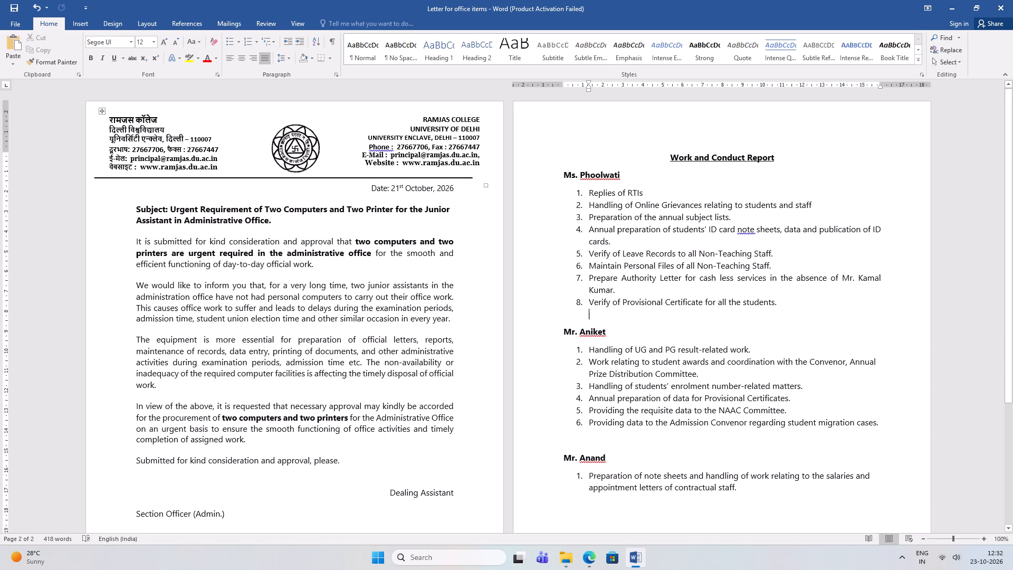
{"action": "scroll", "coordinate": [620, 337], "scroll_direction": "down", "scroll_amount": 2}
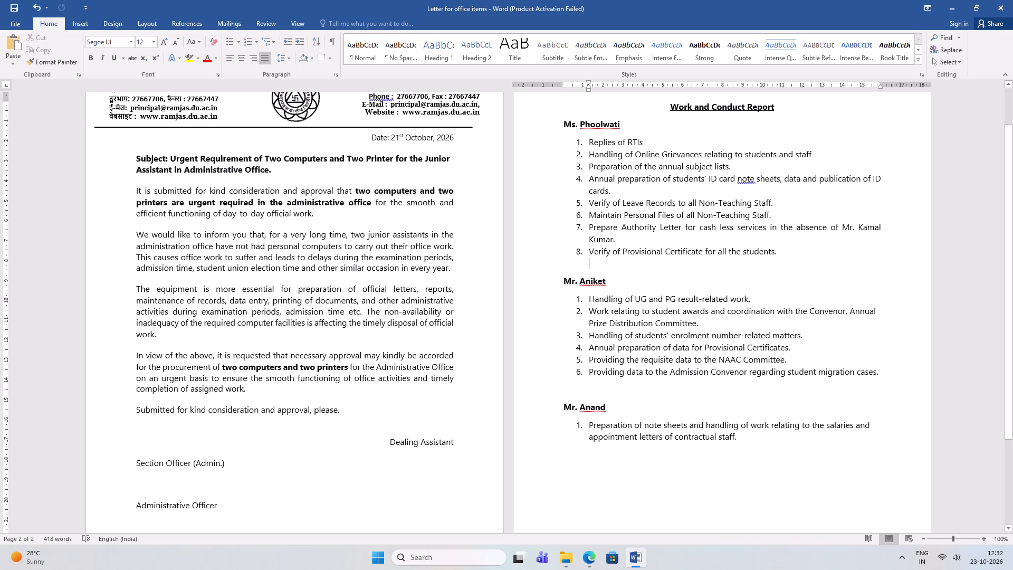
Save the office items letter with the Work and Conduct Report duty lists.
{"action": "key", "text": "ctrl+s"}
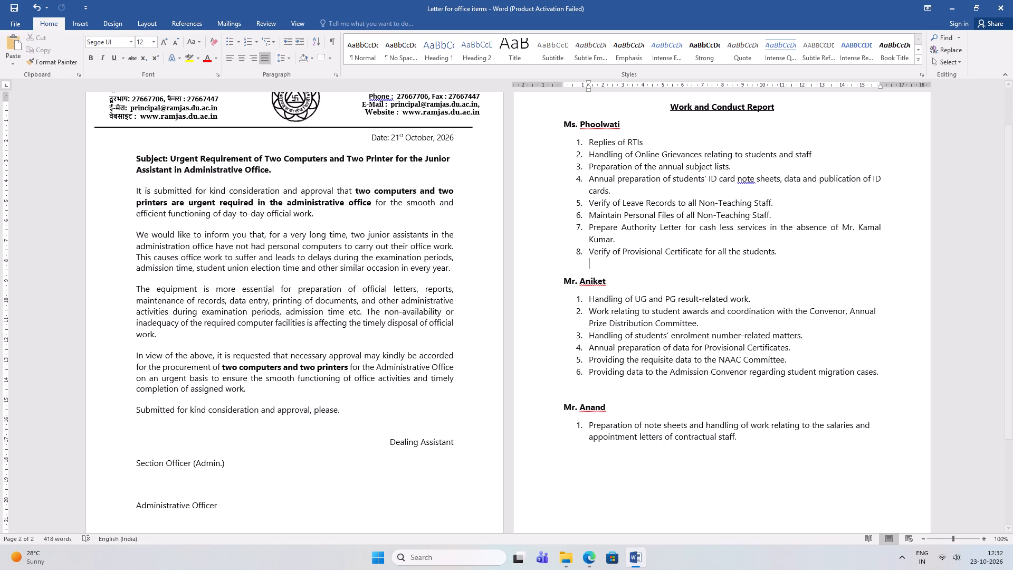
{"action": "key", "text": "ctrl+s"}
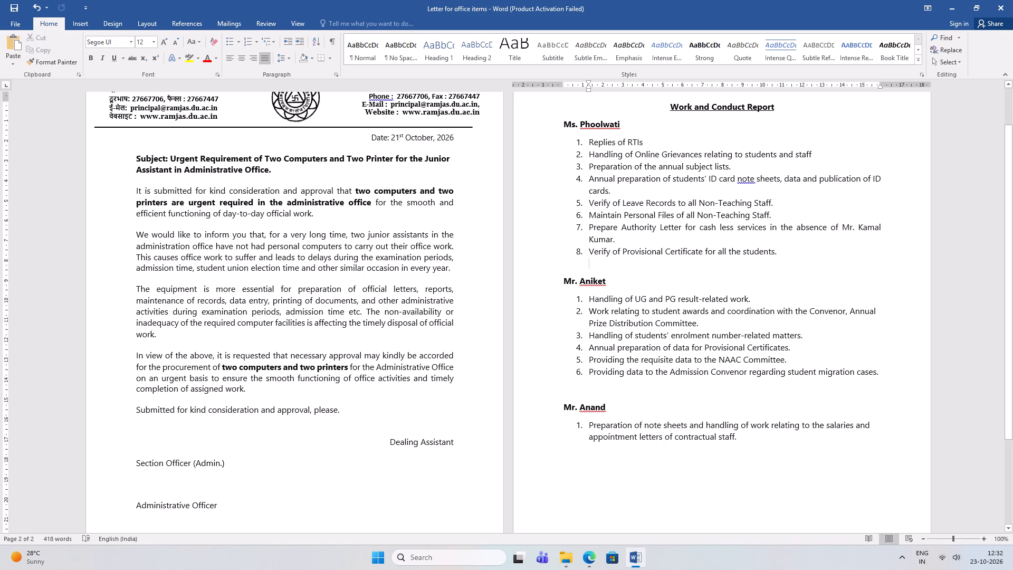
{"action": "scroll", "coordinate": [78, 410], "scroll_direction": "up", "scroll_amount": 3}
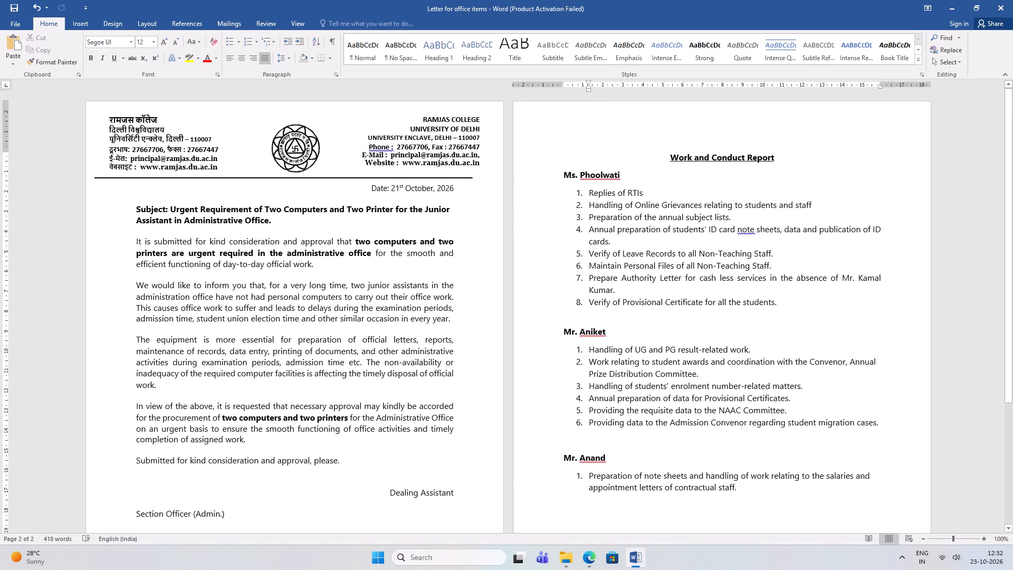
{"action": "key", "text": "ctrl+s"}
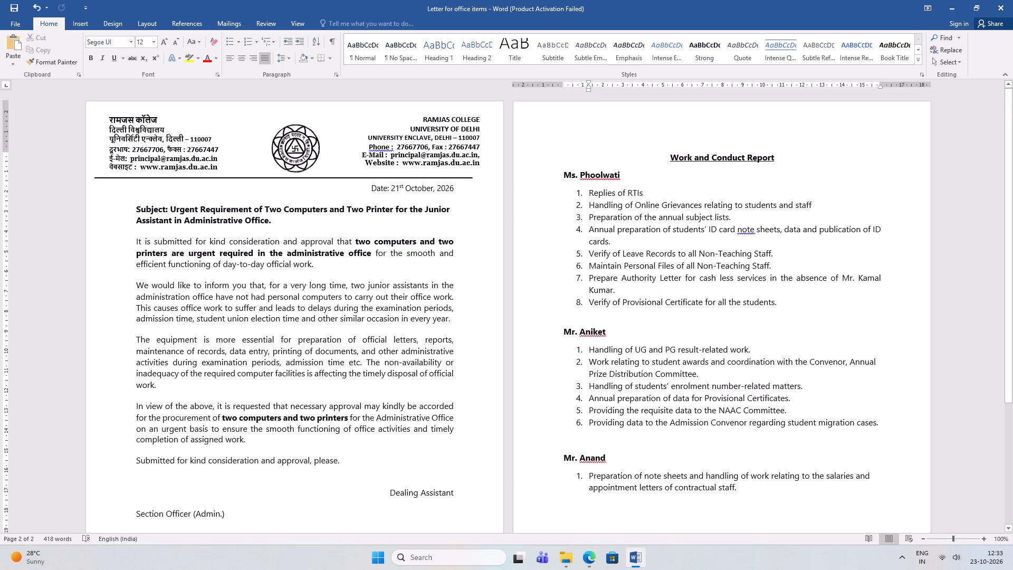